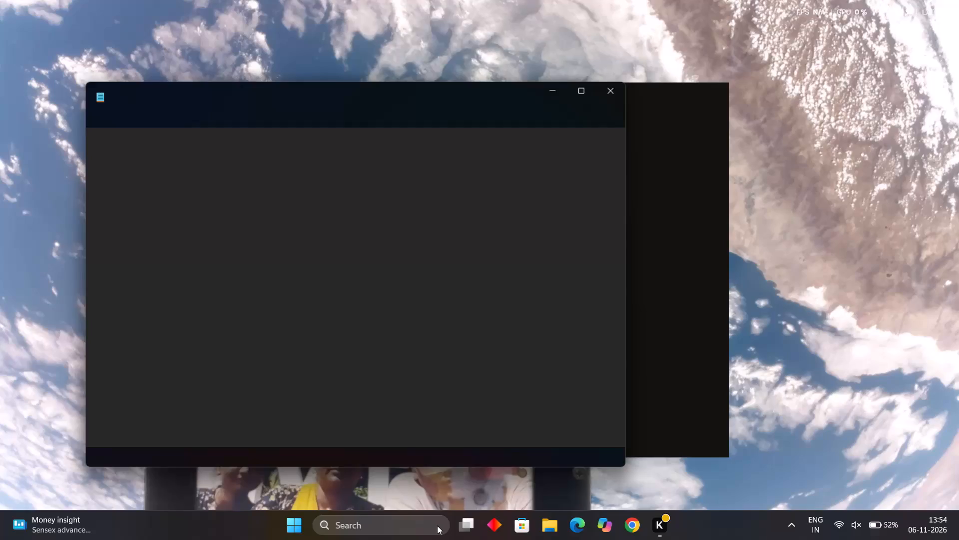
# Close the "Make the frontend" note without saving its changes.
pyautogui.click(462, 91)
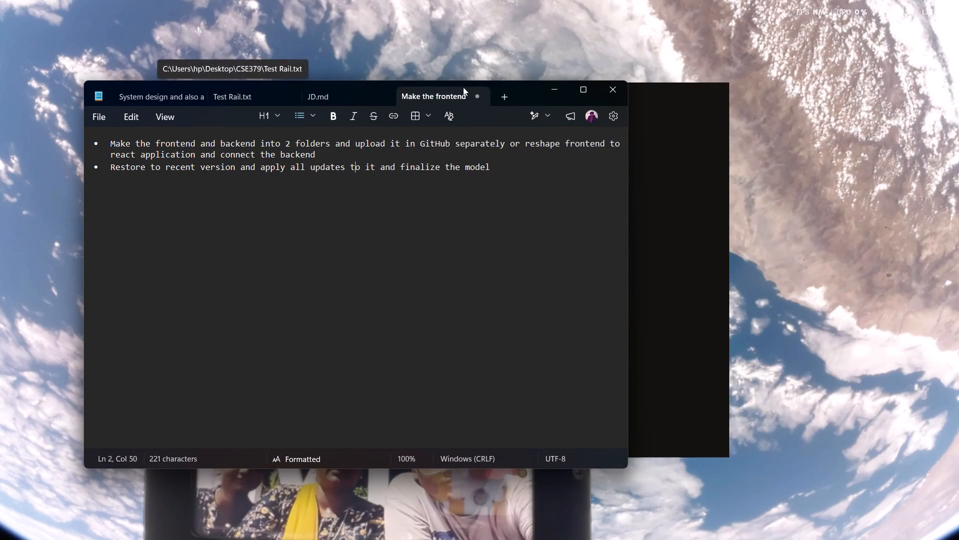
pyautogui.click(479, 94)
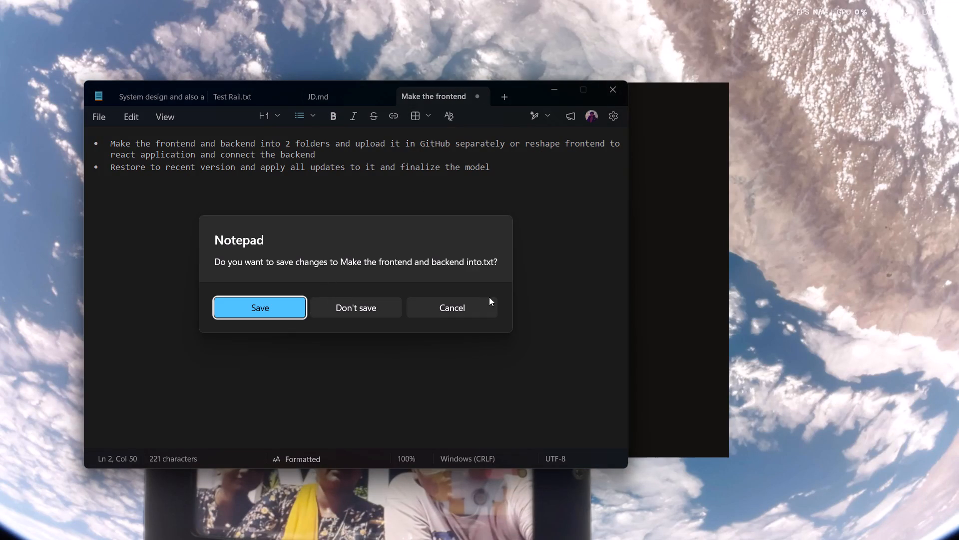
pyautogui.click(489, 301)
pyautogui.click(251, 94)
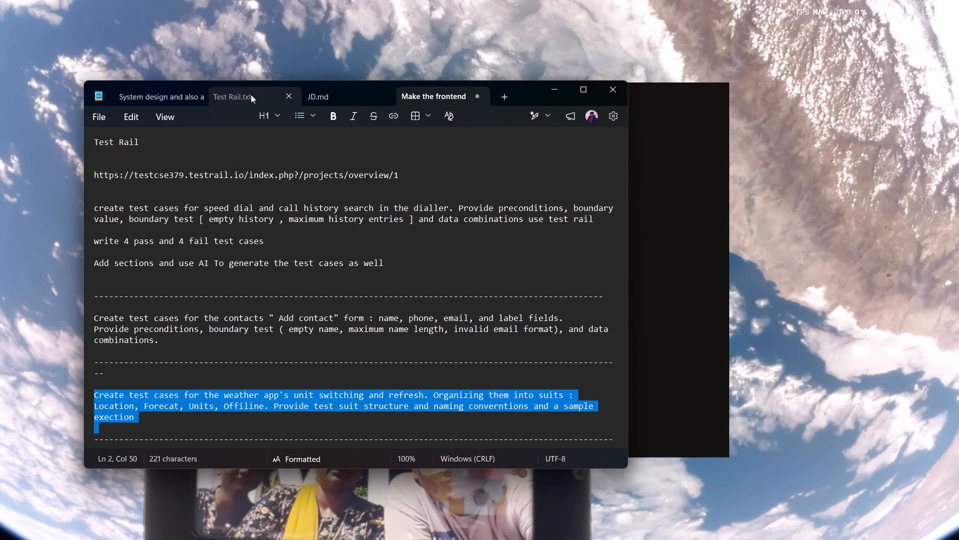
pyautogui.click(470, 103)
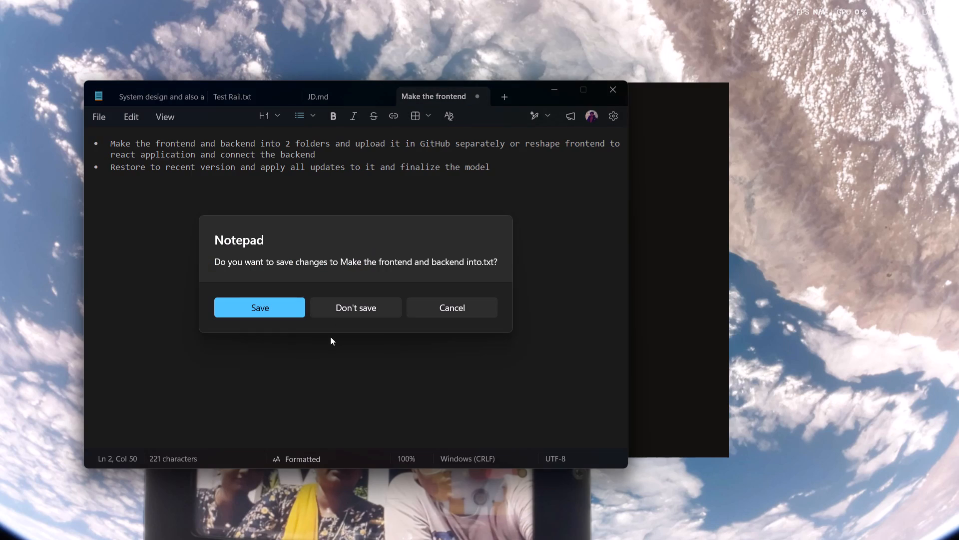
pyautogui.click(360, 309)
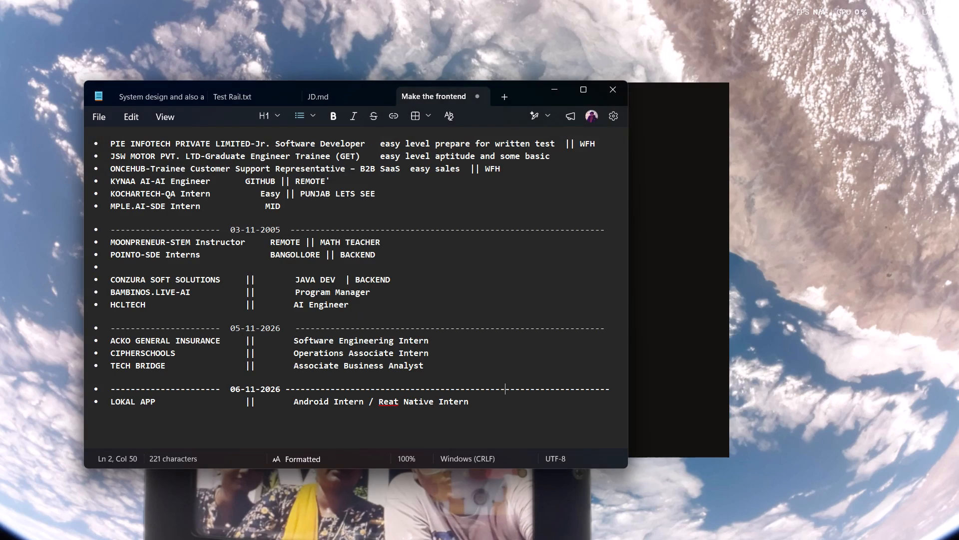
# In Test Rail.txt, add "--" on a new line under the dashed separator following the Maps test-case request, with blank lines below.
pyautogui.click(262, 94)
pyautogui.click(212, 279)
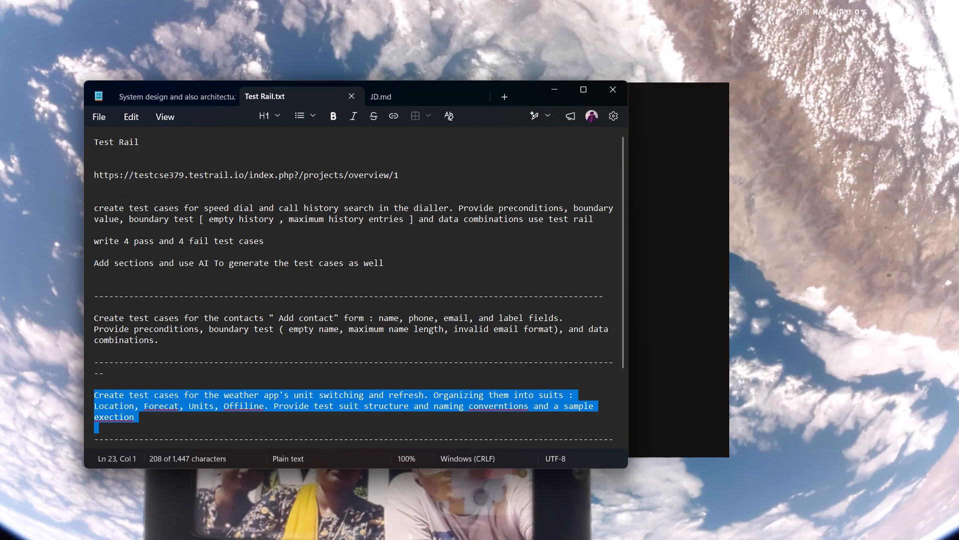
pyautogui.scroll(-8, 212, 279)
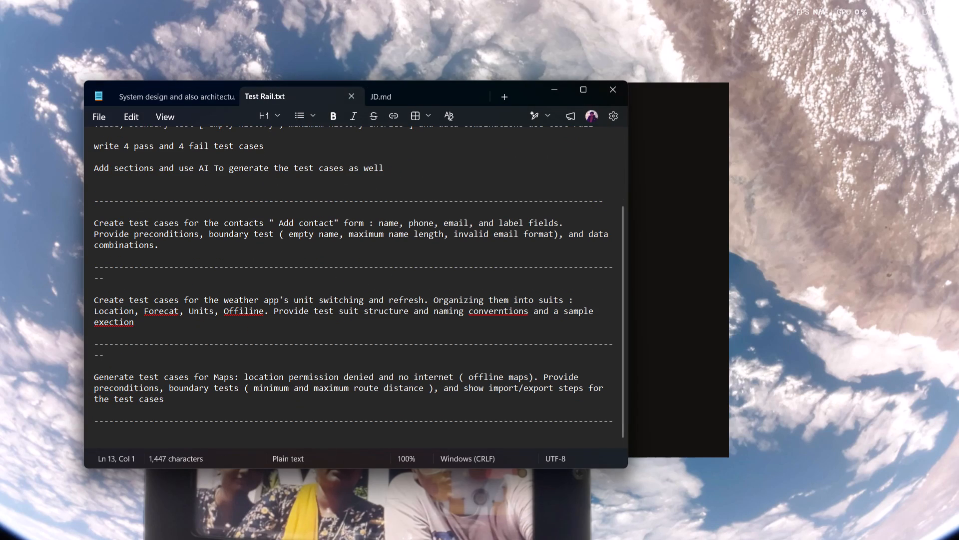
pyautogui.click(619, 417)
pyautogui.click(614, 421)
pyautogui.press('Return')
pyautogui.press('Return')
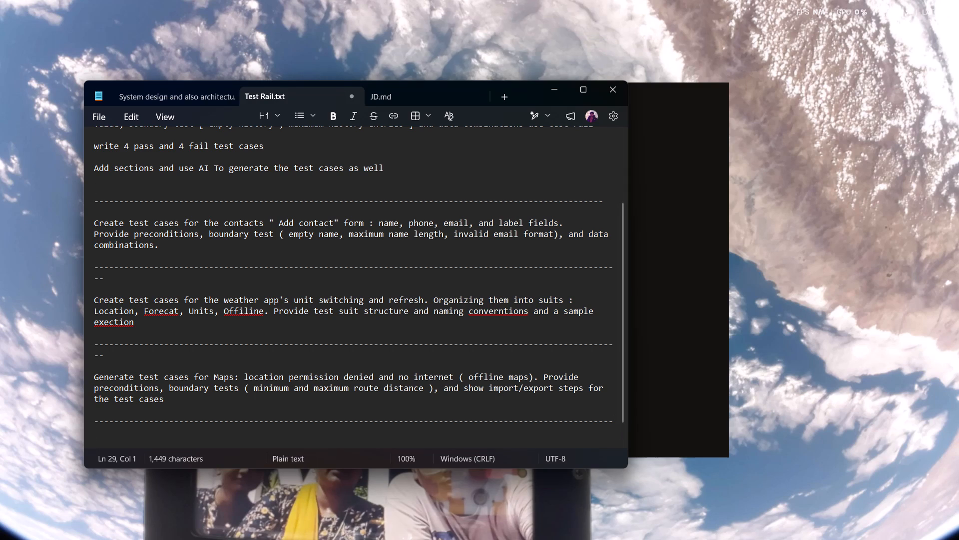
pyautogui.press('Up')
pyautogui.write('--')
pyautogui.press('Return')
pyautogui.press('Return')
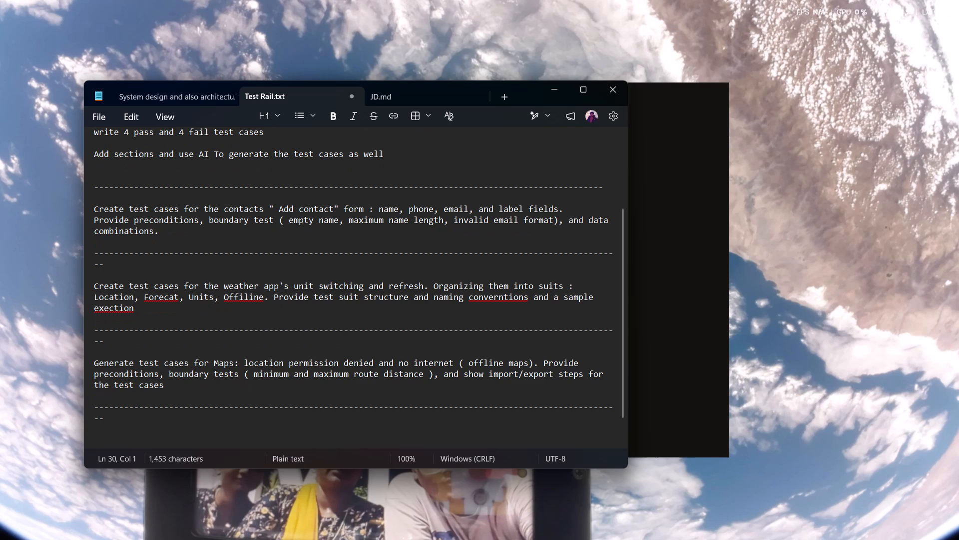
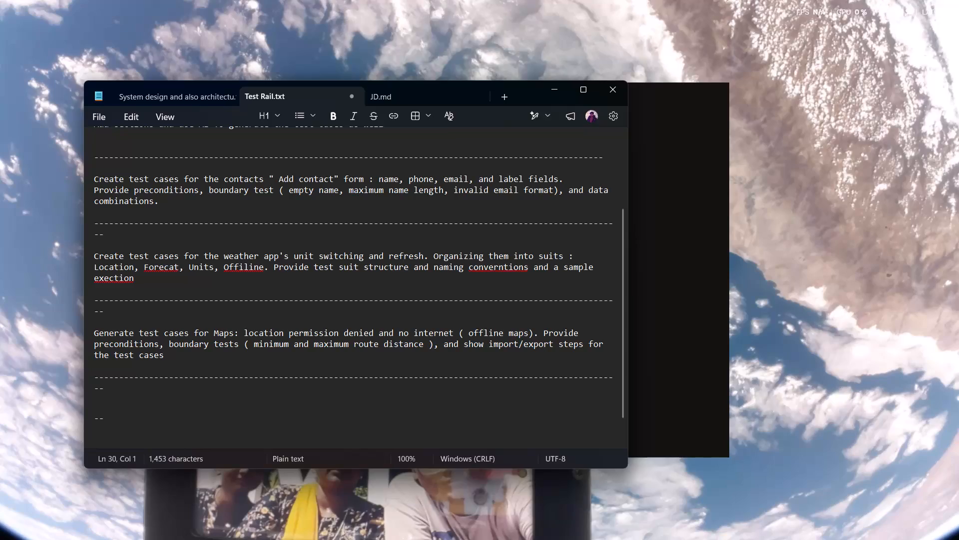
# Directly below the last dashed separator in Test Rail.txt, begin a new entry reading "you are working as a QA Engeneer trsting a mobile ".
pyautogui.click(412, 400)
pyautogui.write('ypu')
pyautogui.press('BackSpace')
pyautogui.press('BackSpace')
pyautogui.press('BackSpace')
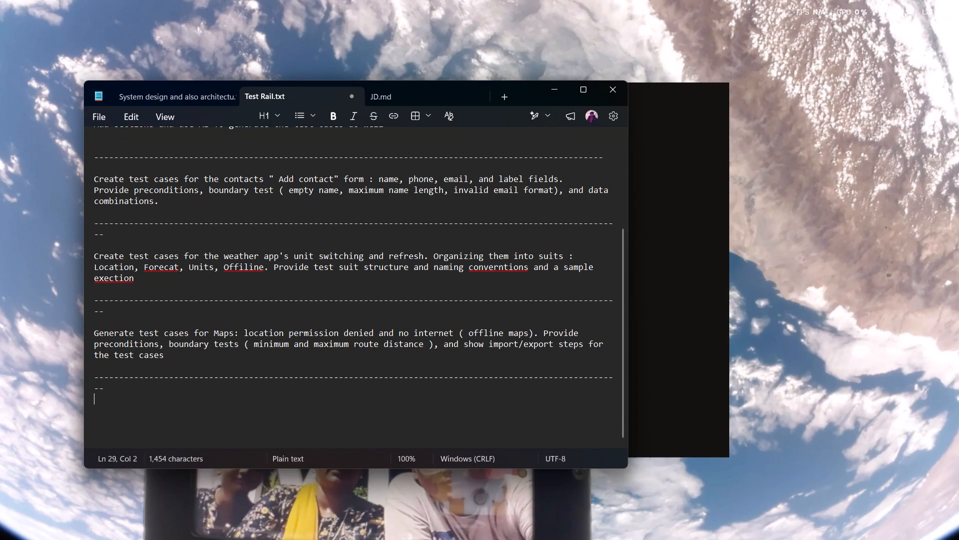
pyautogui.write('you are')
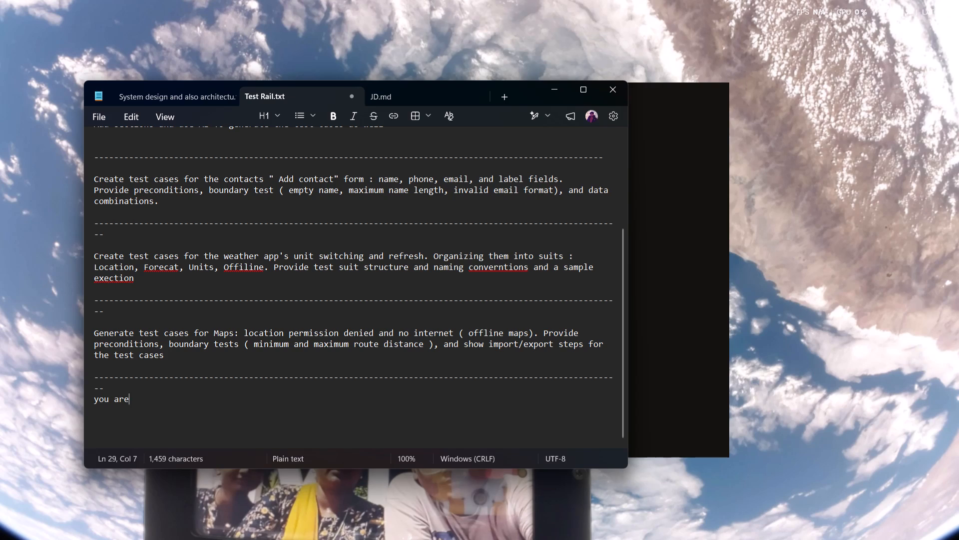
pyautogui.press('space')
pyautogui.write('working as a')
pyautogui.press('space')
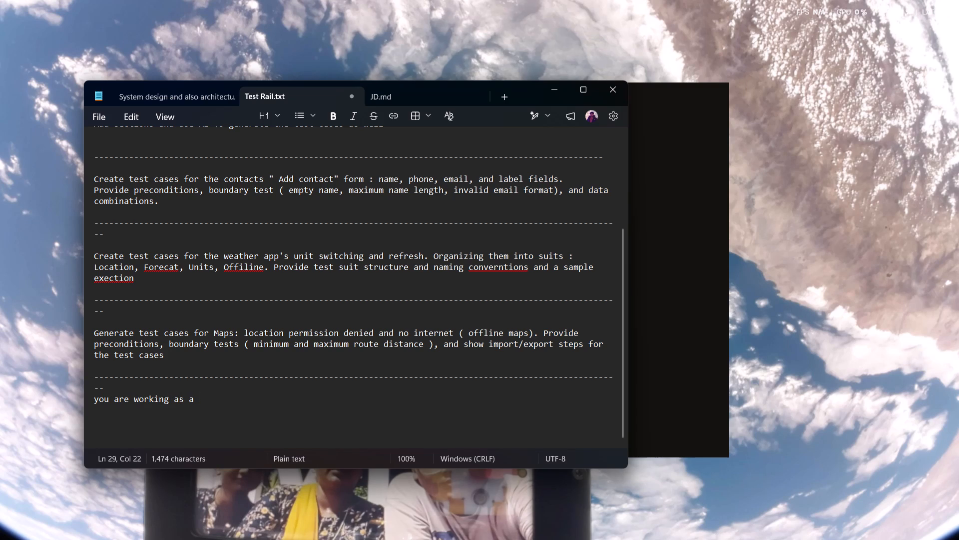
pyautogui.write('QA')
pyautogui.press('space')
pyautogui.write('Eng')
pyautogui.press('e')
pyautogui.write('neer')
pyautogui.press('space')
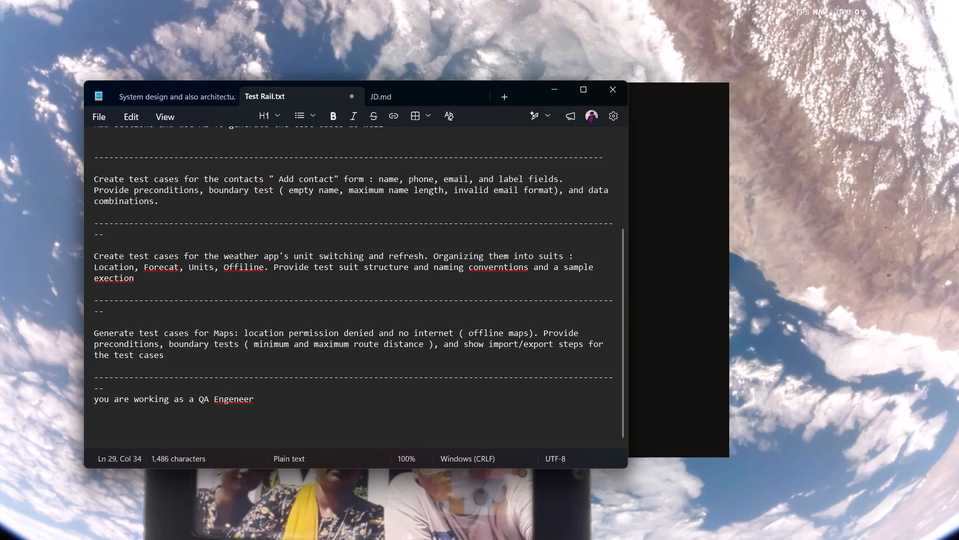
pyautogui.write('trsting')
pyautogui.press('space')
pyautogui.write('a m')
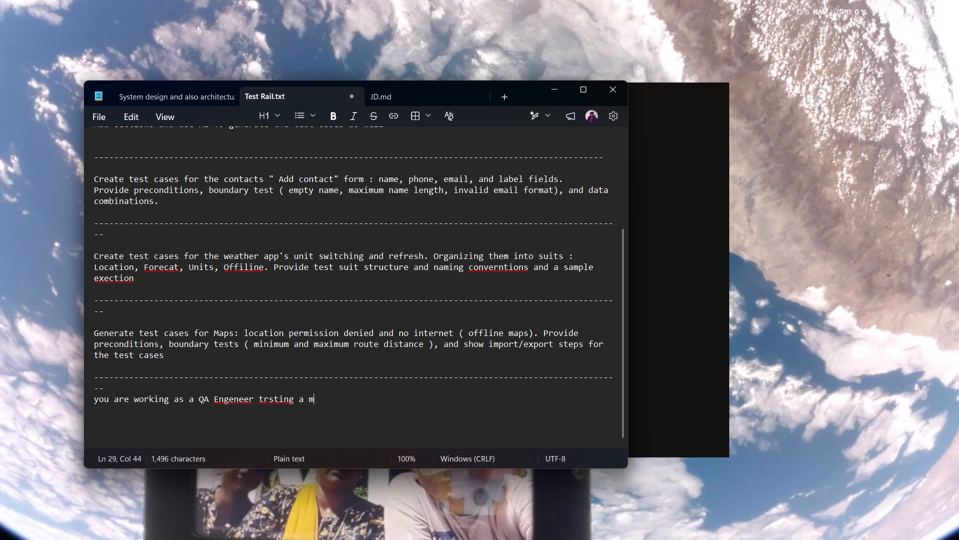
pyautogui.press('o')
pyautogui.write('bile')
pyautogui.press('space')
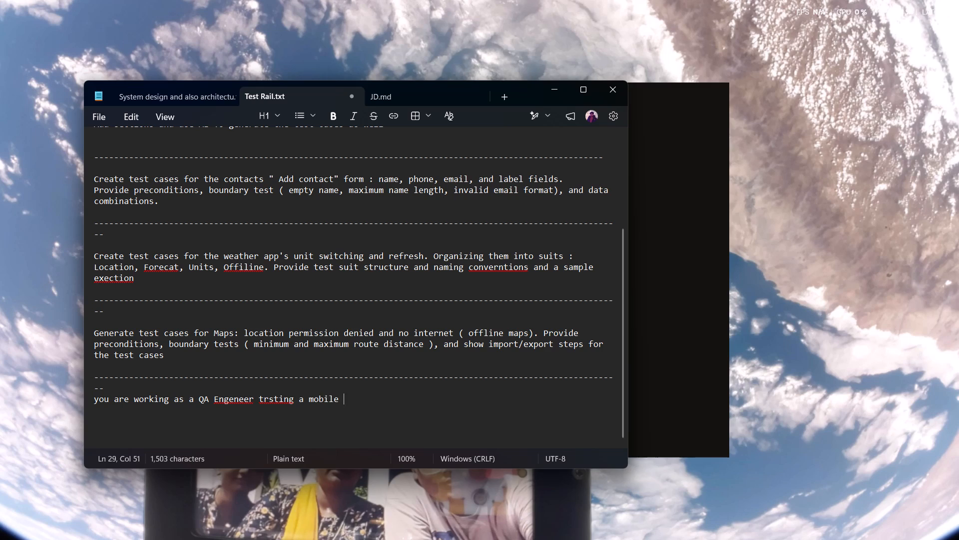
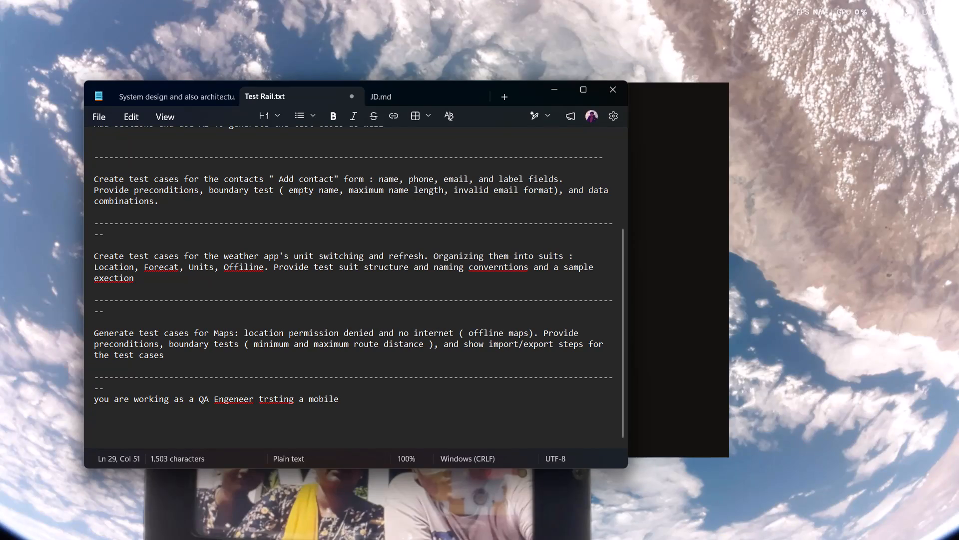
# Finish the opening sentence of the new QA entry by adding "banking application." after "mobile".
pyautogui.click(350, 401)
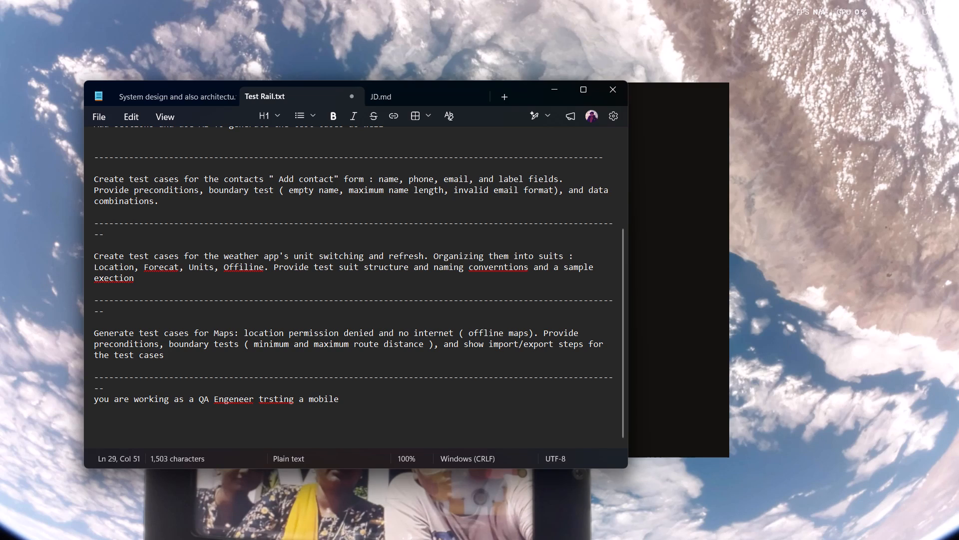
pyautogui.click(350, 401)
pyautogui.click(350, 401)
pyautogui.write('banking')
pyautogui.press('space')
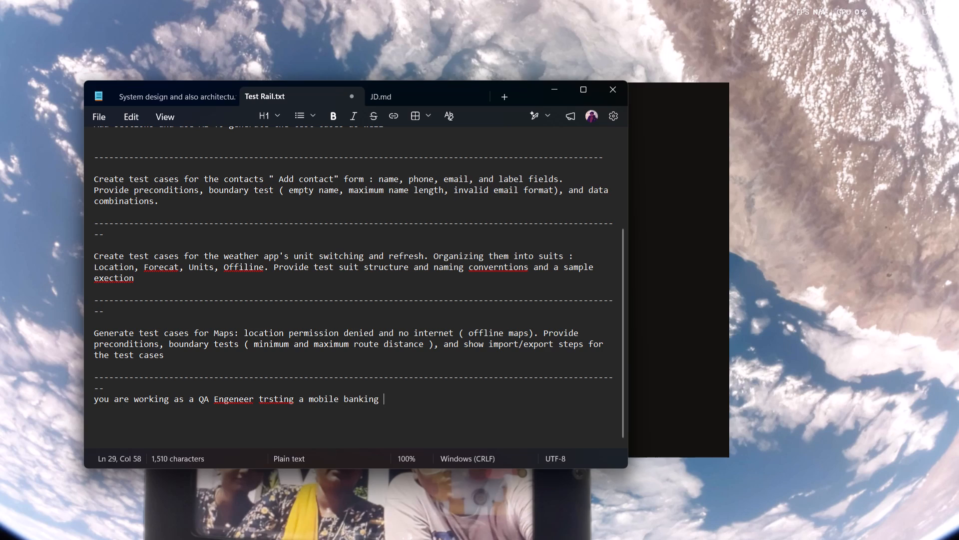
pyautogui.write('application')
pyautogui.press('space')
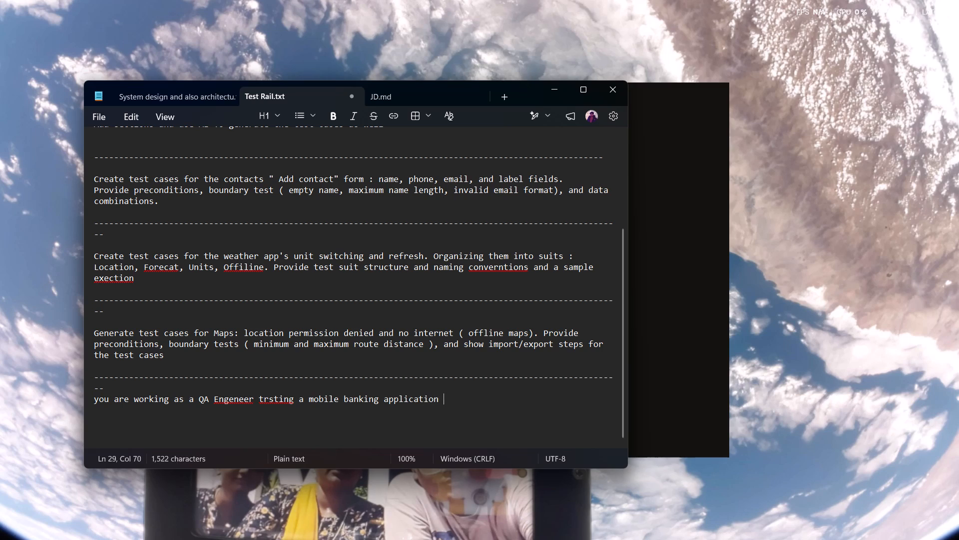
pyautogui.press('BackSpace')
pyautogui.write('.')
pyautogui.press('space')
# Begin the entry's second sentence with "The testing team used Testrail to".
pyautogui.write('The')
pyautogui.press('space')
pyautogui.write('testimg')
pyautogui.press('space')
pyautogui.press('BackSpace')
pyautogui.press('BackSpace')
pyautogui.press('BackSpace')
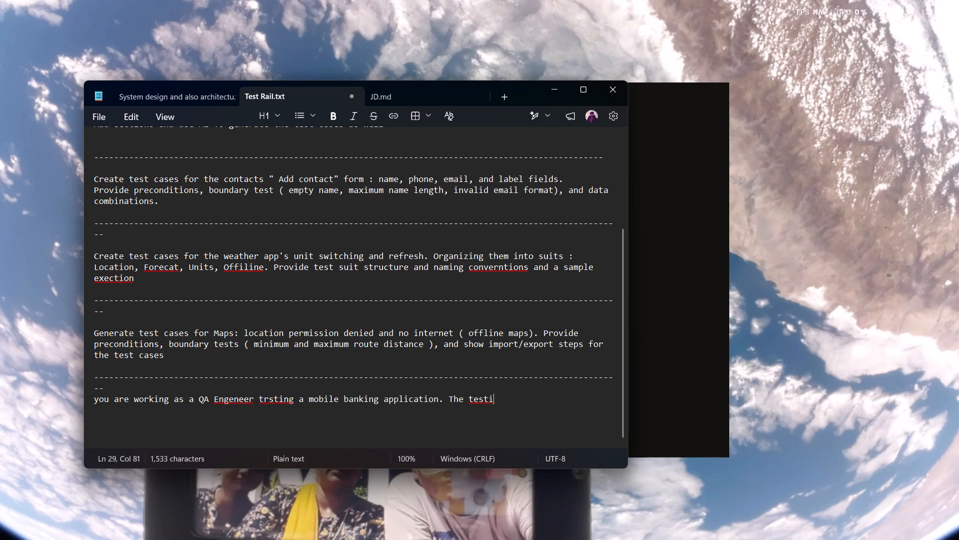
pyautogui.write('ng')
pyautogui.press('space')
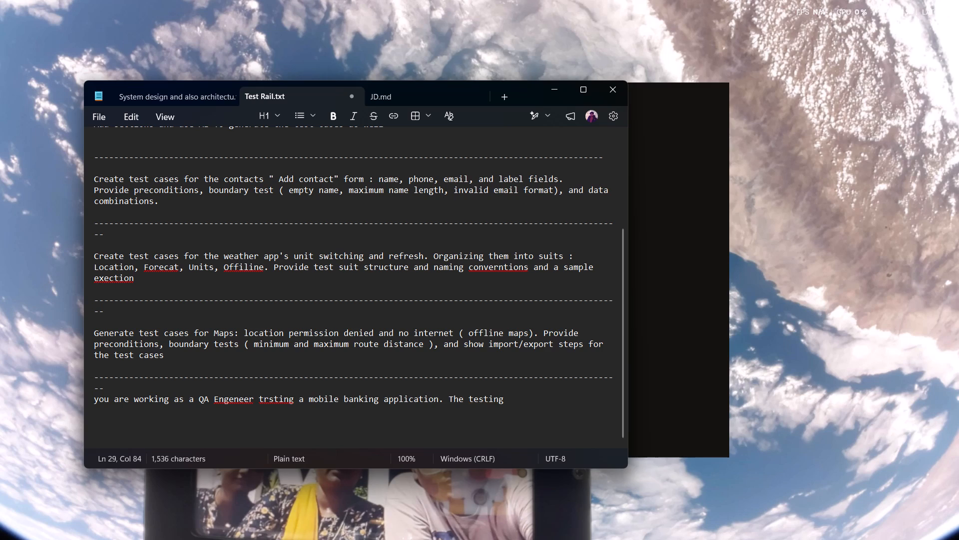
pyautogui.write('teasm')
pyautogui.press('space')
pyautogui.press('BackSpace')
pyautogui.press('BackSpace')
pyautogui.press('BackSpace')
pyautogui.write('m used')
pyautogui.press('space')
pyautogui.write('Test')
pyautogui.press('space')
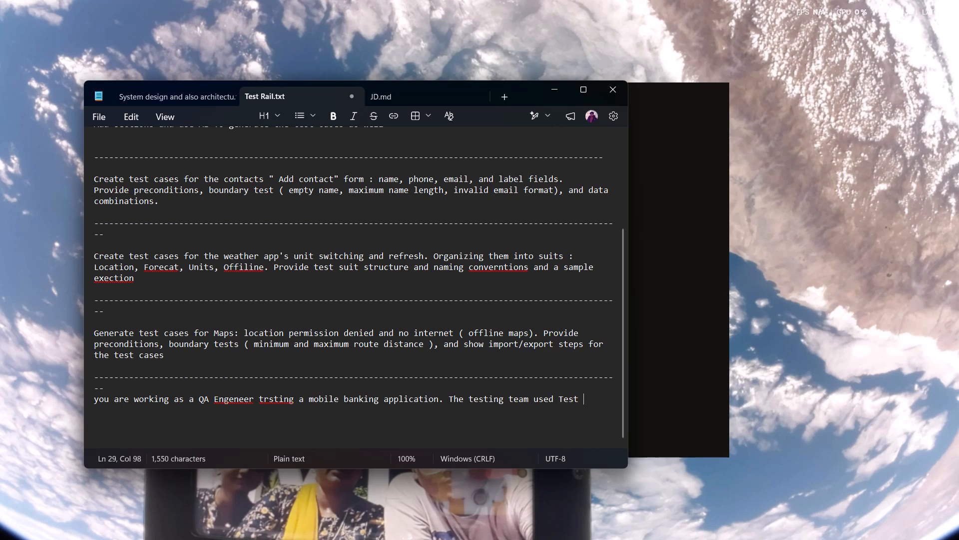
pyautogui.press('BackSpace')
pyautogui.write('rail to')
pyautogui.press('space')
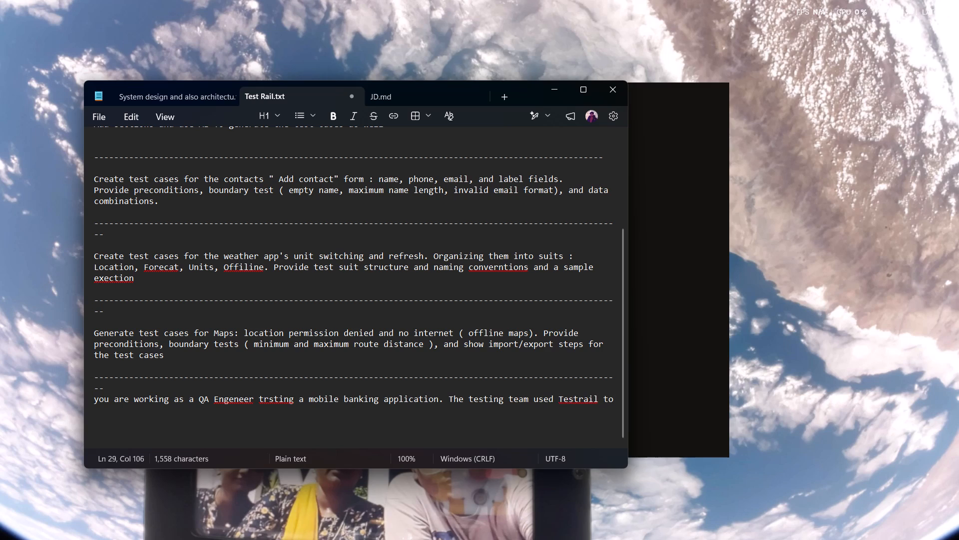
# Continue the second sentence with "design, organize, manage, and execute test cases".
pyautogui.write('design')
pyautogui.press('space')
pyautogui.press('BackSpace')
pyautogui.write(', organize, manage')
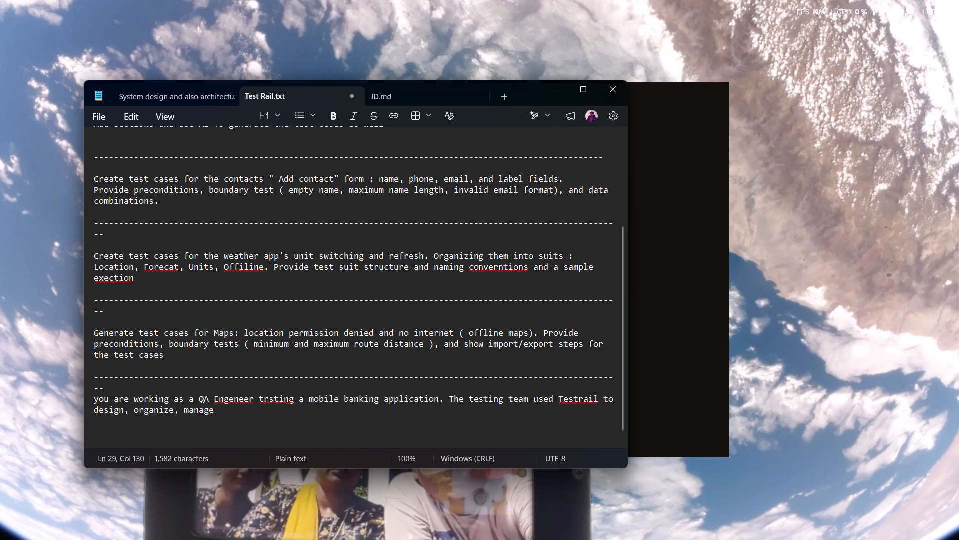
pyautogui.write(', and exec')
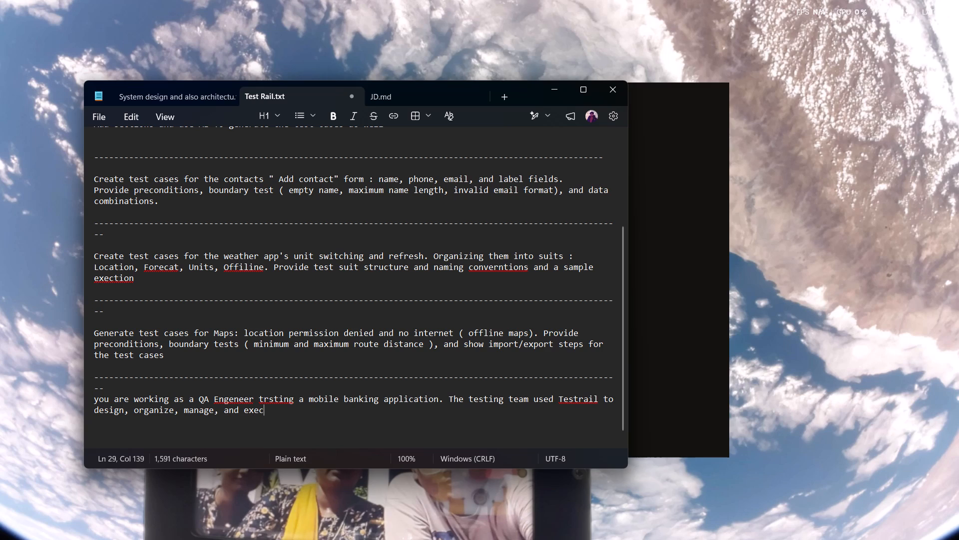
pyautogui.write('ute')
pyautogui.press('space')
pyautogui.write('test cs')
pyautogui.press('BackSpace')
pyautogui.write('ases')
pyautogui.press('space')
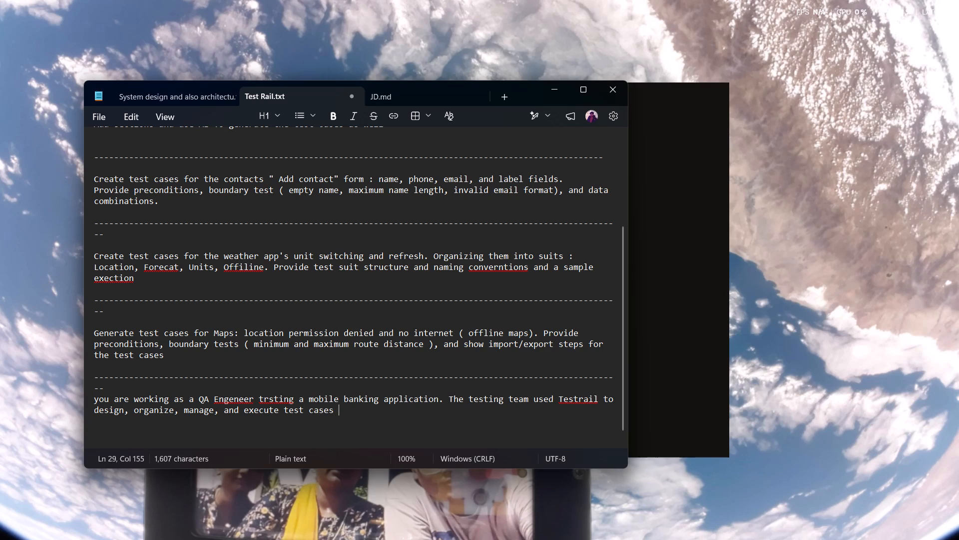
pyautogui.press('BackSpace')
# End the second sentence with a period and start a third reading "By using direct interface, import and export".
pyautogui.write('. By')
pyautogui.press('space')
pyautogui.write('using')
pyautogui.press('space')
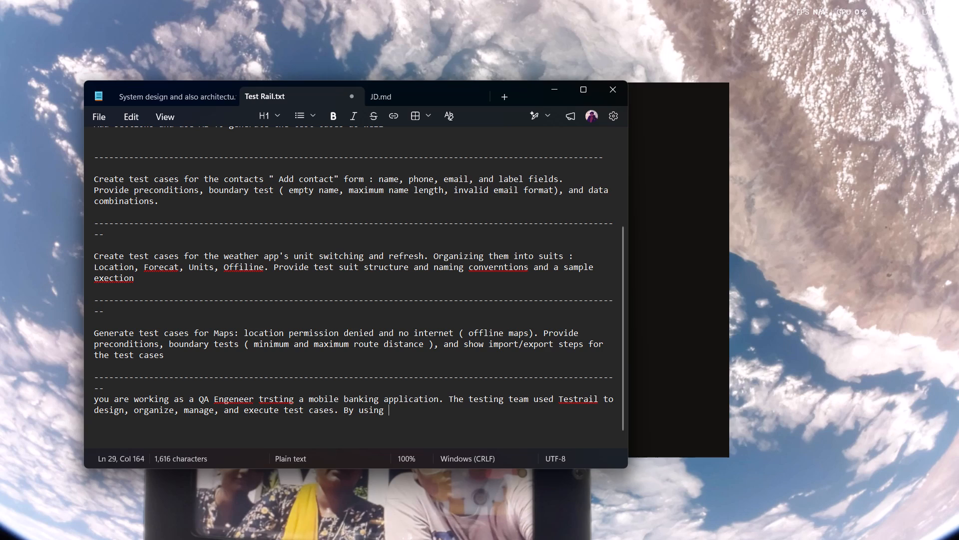
pyautogui.write('direct')
pyautogui.press('space')
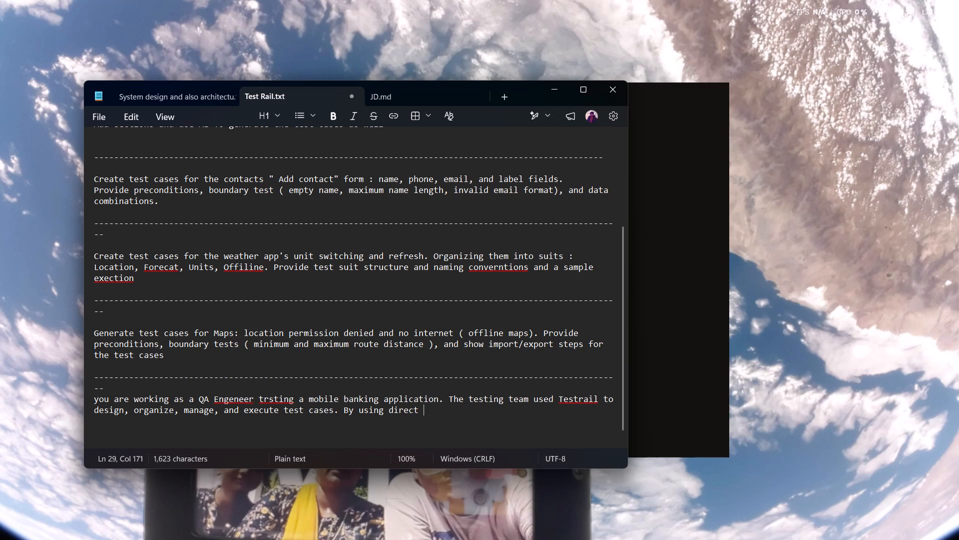
pyautogui.write('interg')
pyautogui.press('BackSpace')
pyautogui.write('face a')
pyautogui.press('BackSpace')
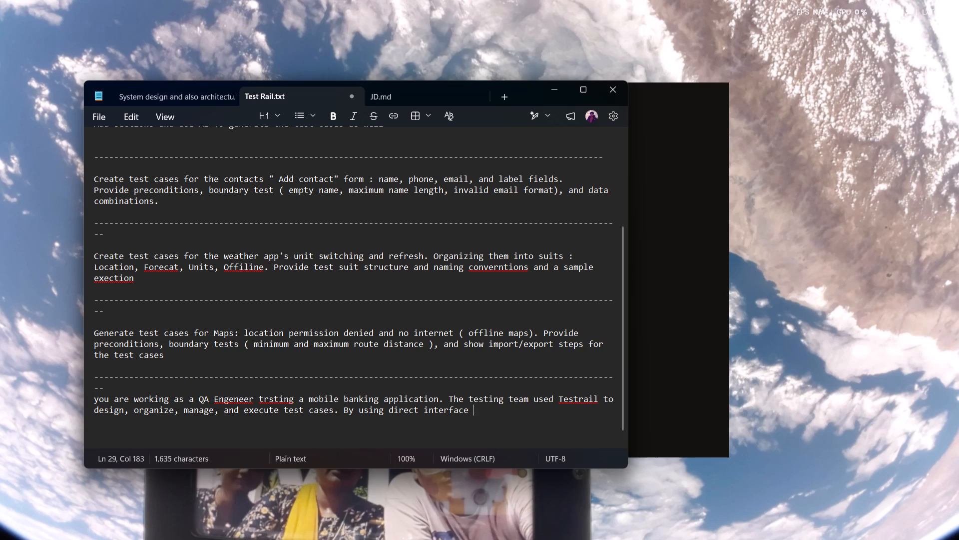
pyautogui.write(',')
pyautogui.press('space')
pyautogui.press('BackSpace')
pyautogui.press('BackSpace')
pyautogui.press('BackSpace')
pyautogui.write(', import and w')
pyautogui.press('BackSpace')
pyautogui.write('ex')
pyautogui.press('BackSpace')
pyautogui.write('xport')
pyautogui.press('space')
pyautogui.press('BackSpace')
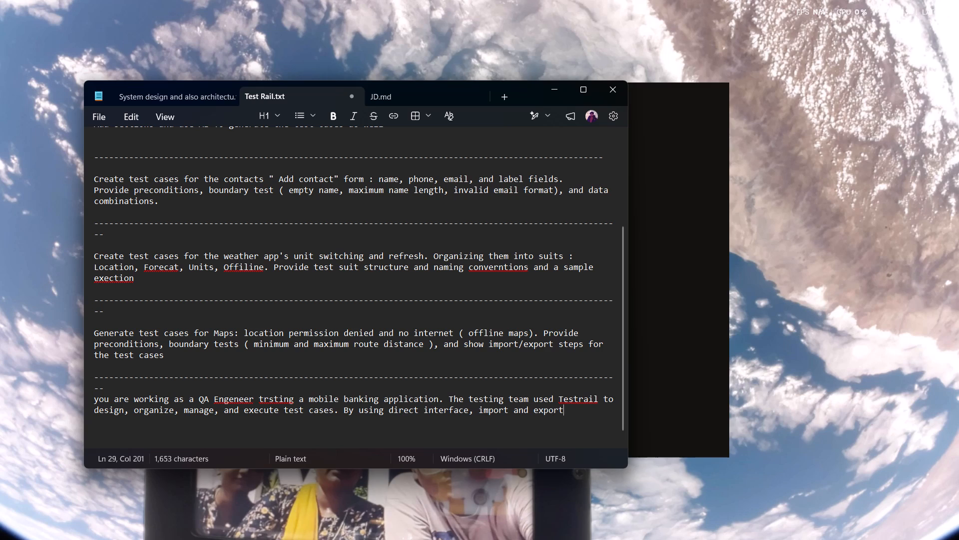
# Extend the third sentence with ", Ai Feature and add testceses" and add two line breaks below it.
pyautogui.write(', Ai e')
pyautogui.write('xcute')
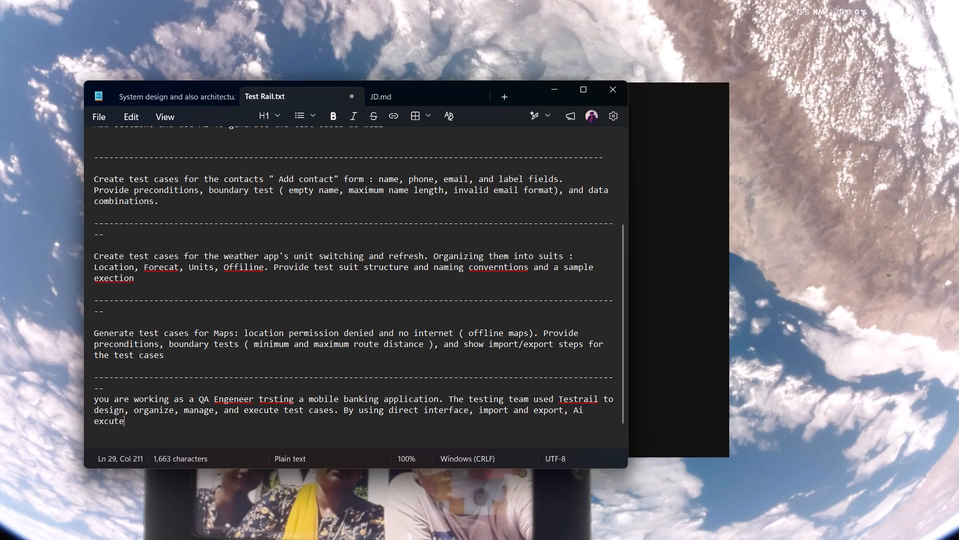
pyautogui.press('BackSpace')
pyautogui.press('BackSpace')
pyautogui.press('BackSpace')
pyautogui.press('BackSpace')
pyautogui.press('BackSpace')
pyautogui.press('BackSpace')
pyautogui.press('BackSpace')
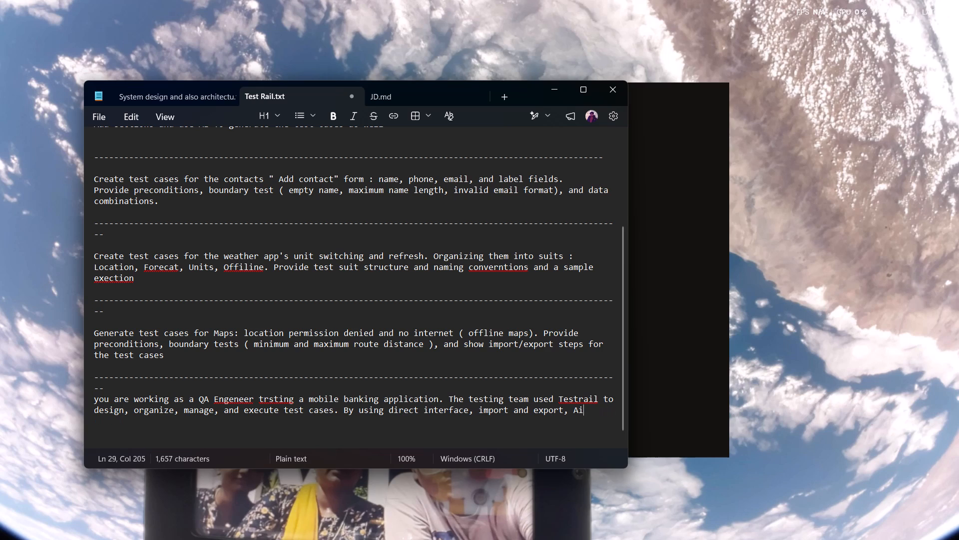
pyautogui.press('space')
pyautogui.write('Featue')
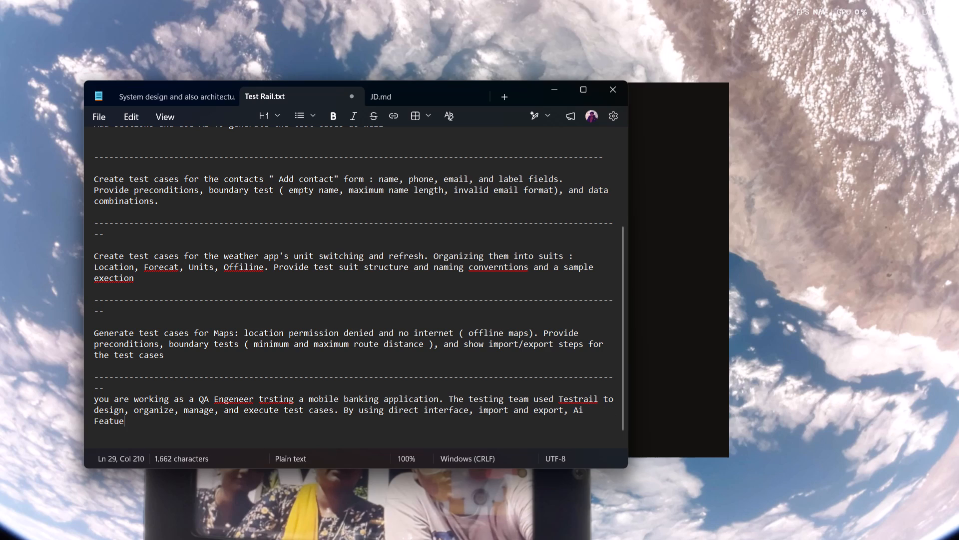
pyautogui.press('BackSpace')
pyautogui.write('re and add')
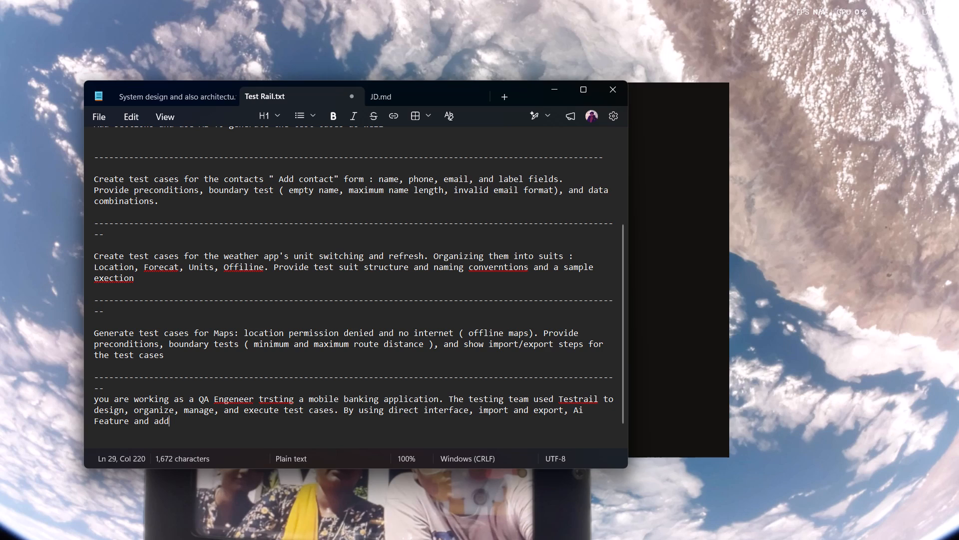
pyautogui.press('space')
pyautogui.write('testceses')
pyautogui.press('Return')
pyautogui.press('Return')
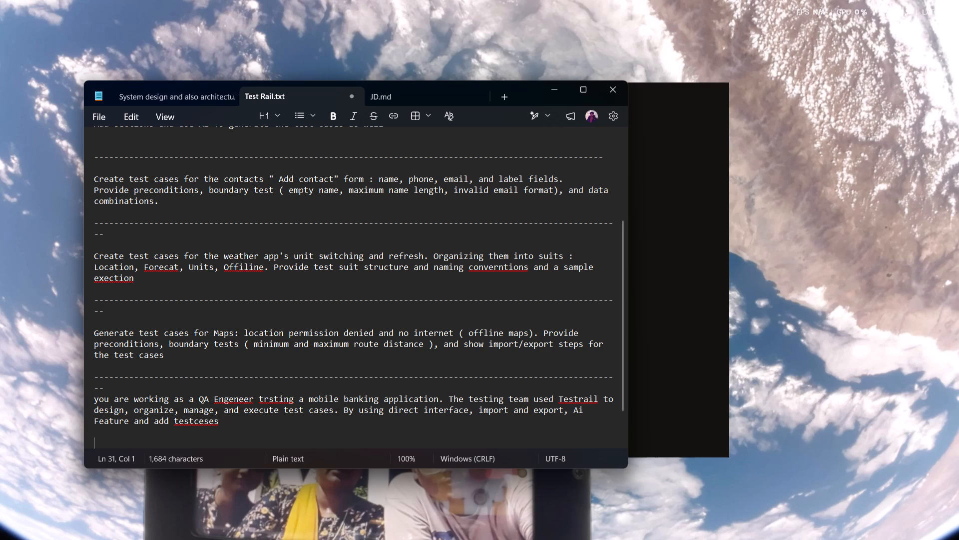
# Apply spelling suggestions to the misspelled words in the new entry: "Engineer", "trusting" and "testcases".
pyautogui.rightClick(240, 398)
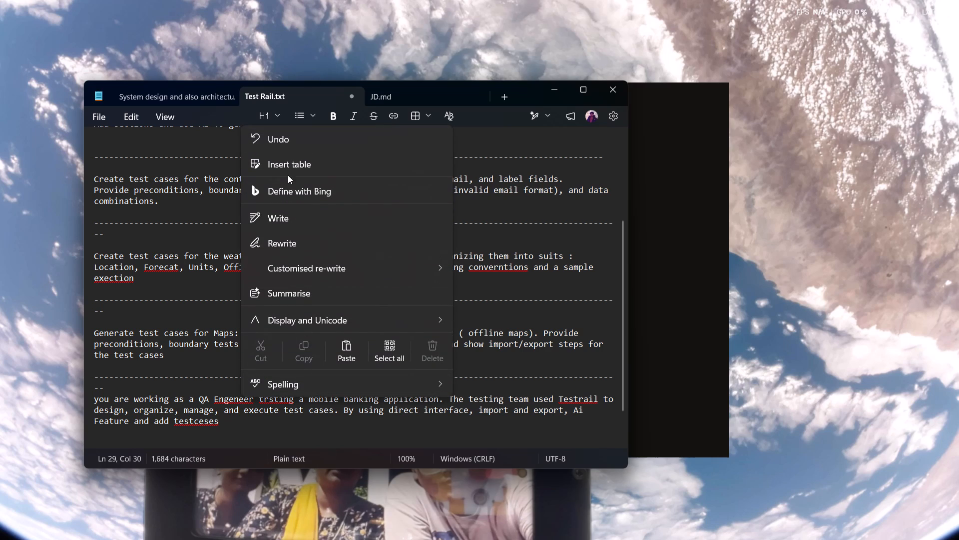
pyautogui.click(230, 400)
pyautogui.click(245, 423)
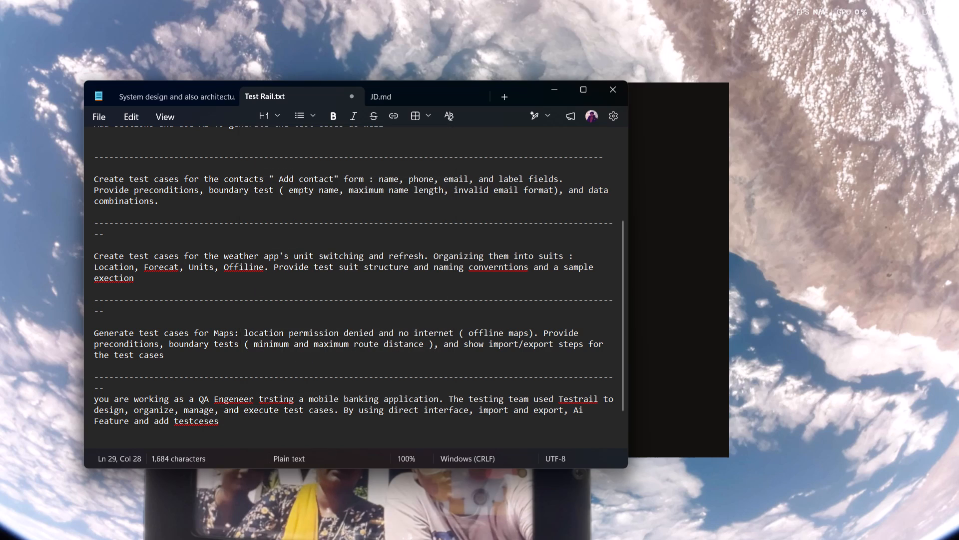
pyautogui.click(280, 399)
pyautogui.click(271, 420)
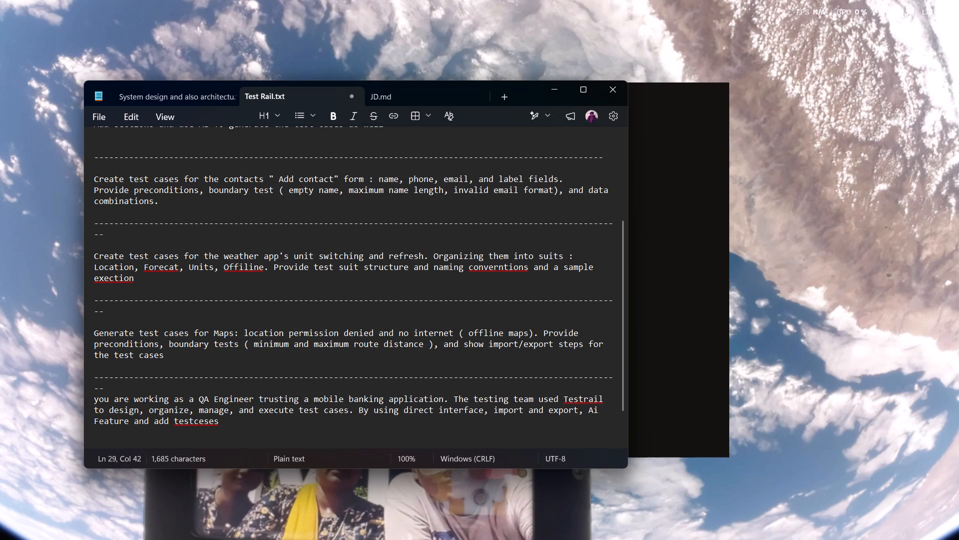
pyautogui.click(203, 426)
pyautogui.click(198, 440)
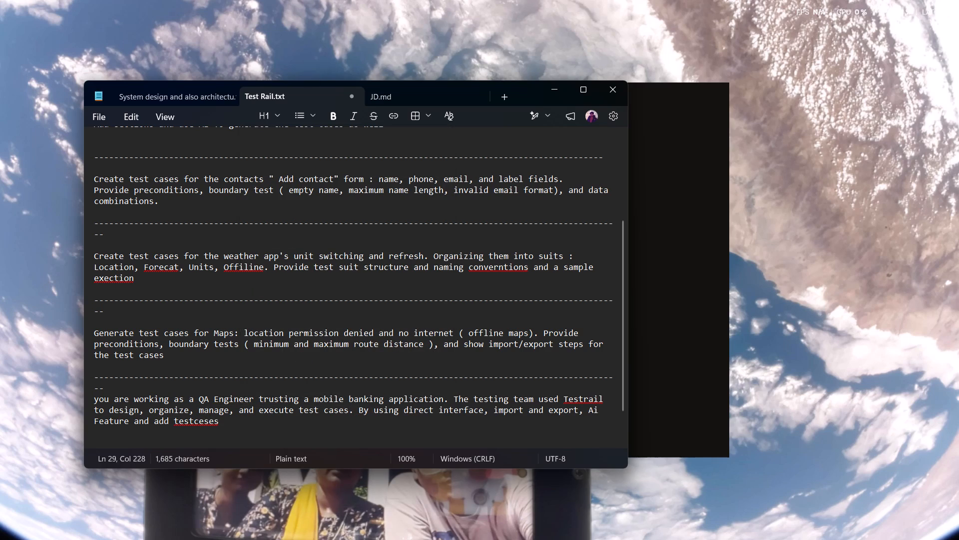
# Apply spelling suggestions in the weather app entry, replacing the misspelled words with "Forecast", "Offline" and "exaction".
pyautogui.click(156, 270)
pyautogui.click(160, 292)
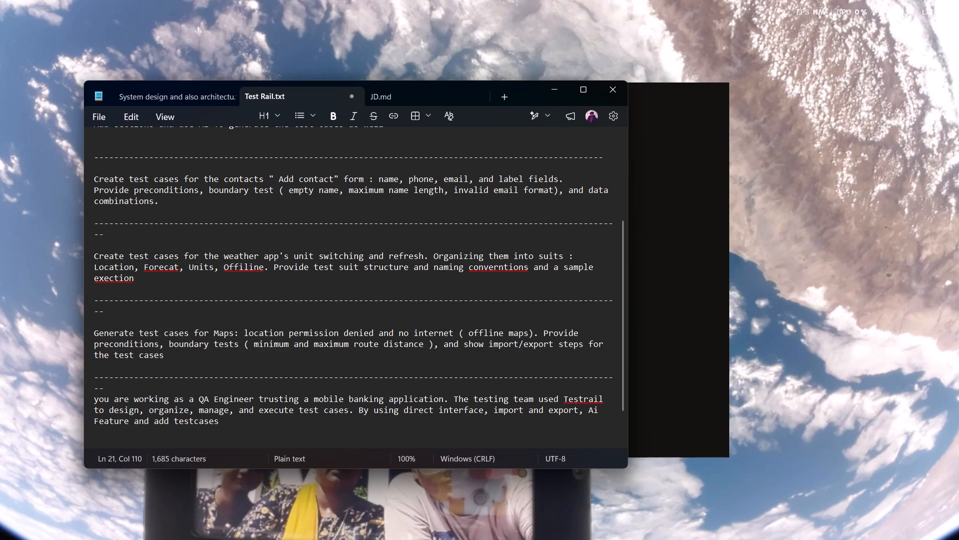
pyautogui.click(250, 272)
pyautogui.click(254, 260)
pyautogui.click(250, 270)
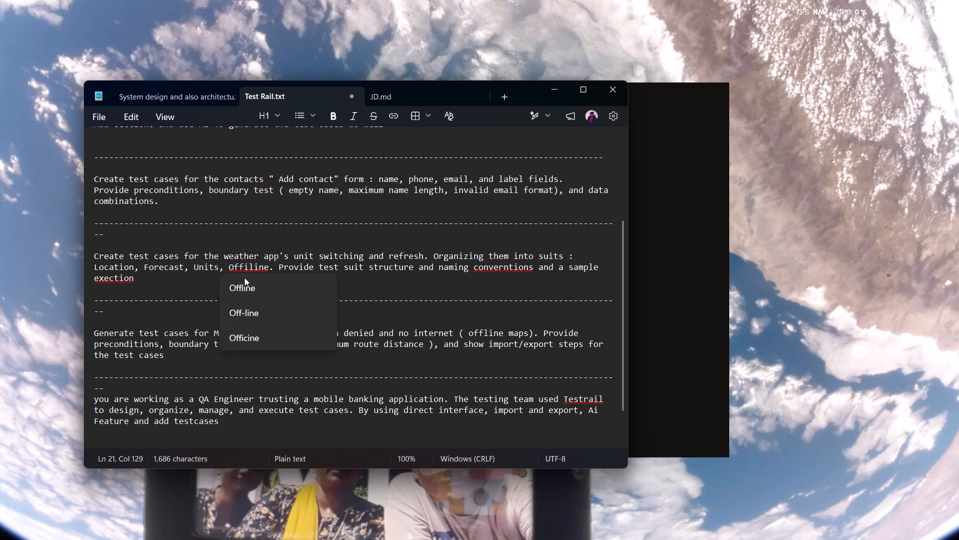
pyautogui.click(239, 287)
pyautogui.click(114, 279)
pyautogui.click(131, 293)
# Leave a blank line below the QA Engineer entry and start a new paragraph reading "The current testing life cycle".
pyautogui.scroll(5, 282, 237)
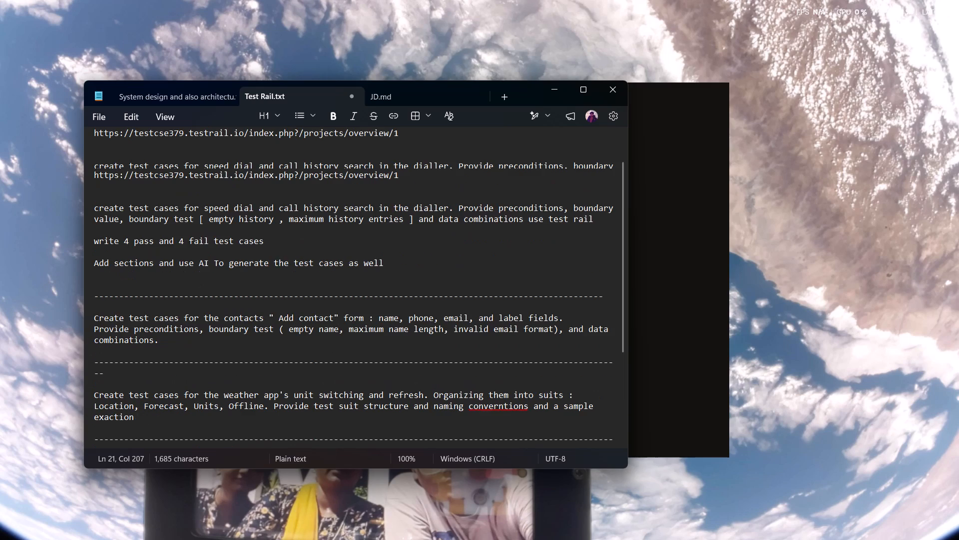
pyautogui.scroll(-6, 282, 237)
pyautogui.click(248, 379)
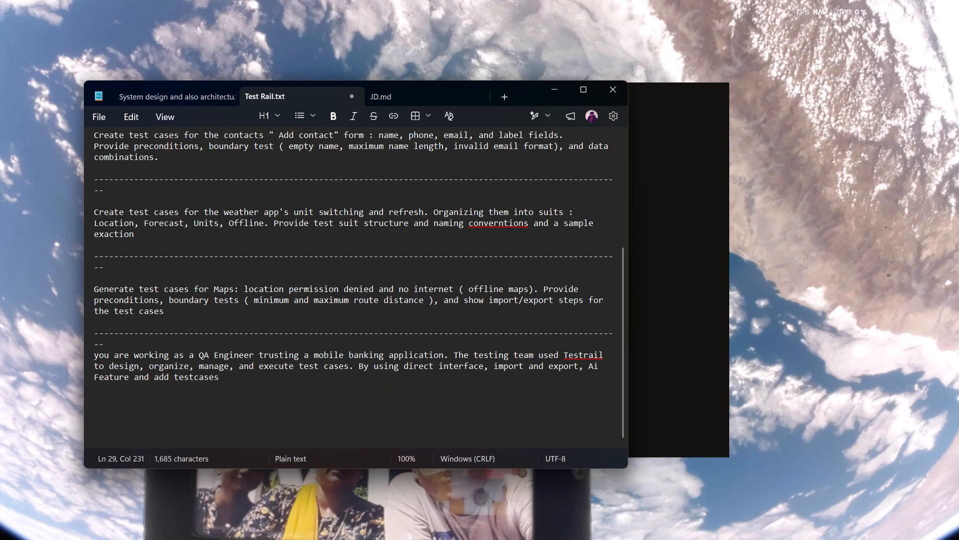
pyautogui.click(156, 341)
pyautogui.click(232, 380)
pyautogui.press('Return')
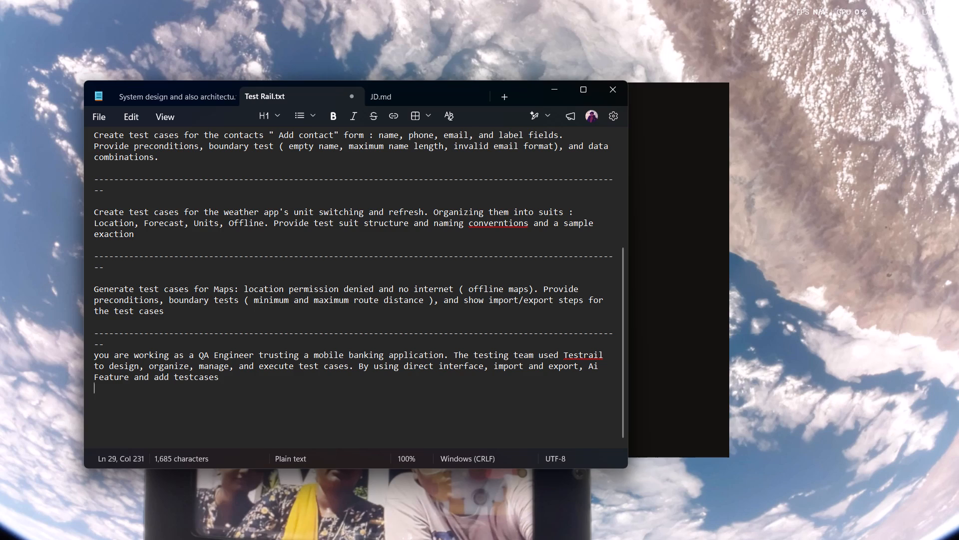
pyautogui.press('Return')
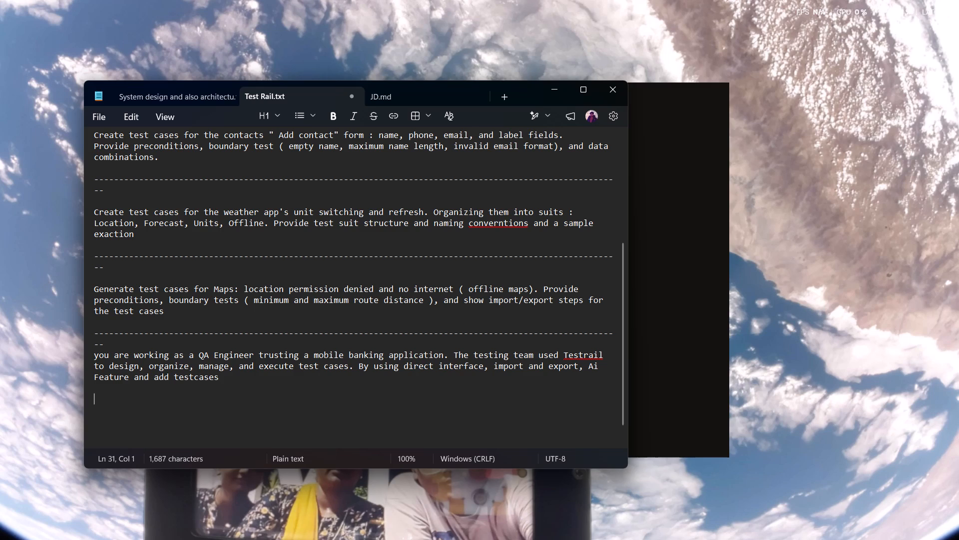
pyautogui.write('The')
pyautogui.press('space')
pyautogui.write('current')
pyautogui.press('space')
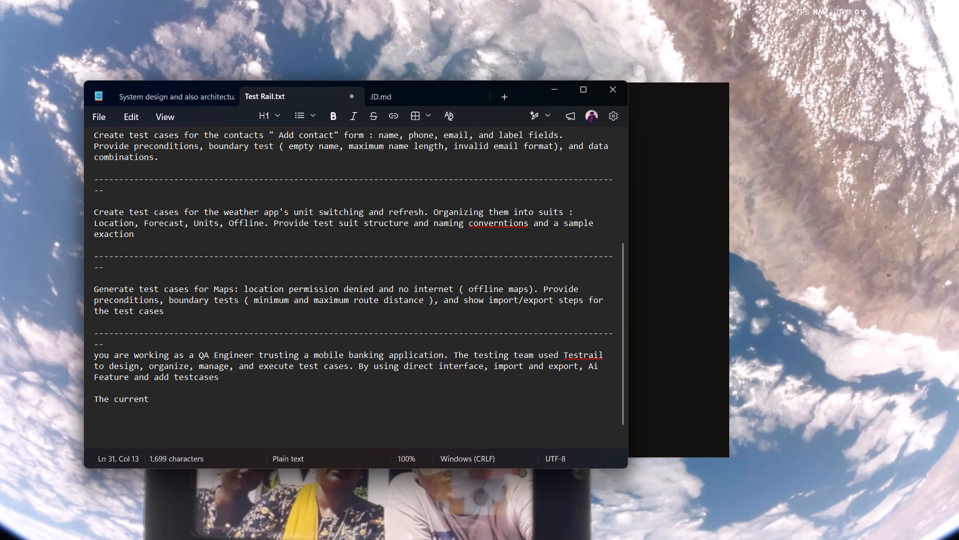
pyautogui.write('testing')
pyautogui.press('space')
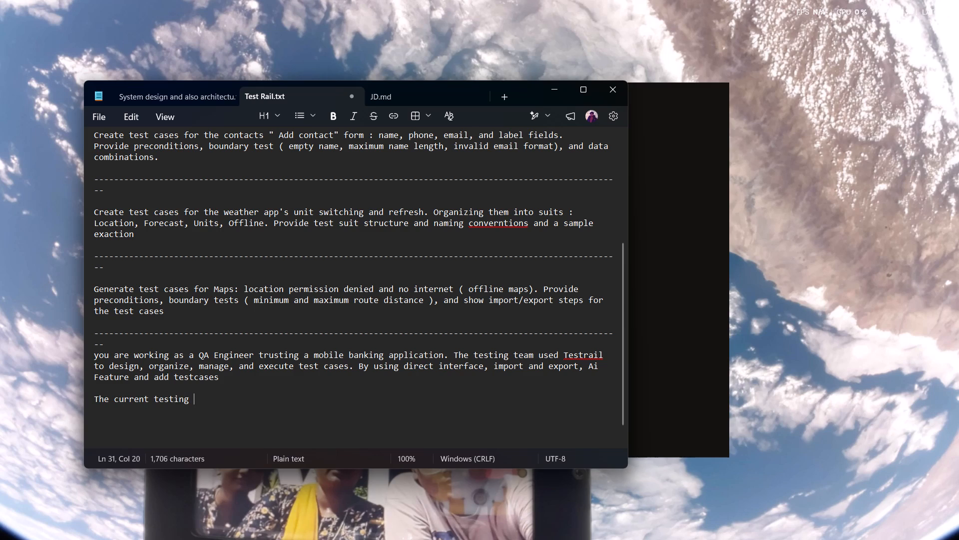
pyautogui.write('life cycle')
pyautogui.press('space')
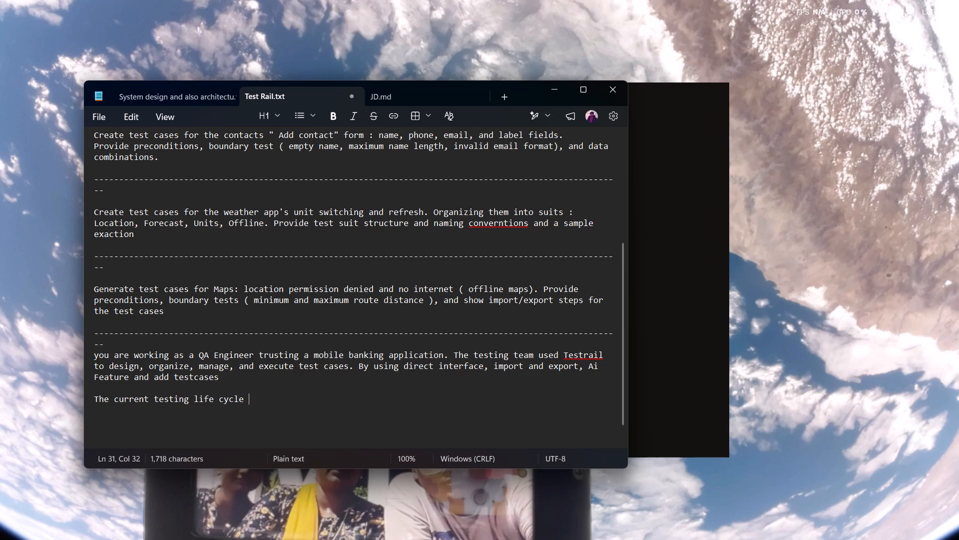
# Continue the new sentence with "focus on the fund transfer and".
pyautogui.press('f')
pyautogui.write('ocus a')
pyautogui.press('BackSpace')
pyautogui.press('BackSpace')
pyautogui.press('space')
pyautogui.write('on')
pyautogui.press('space')
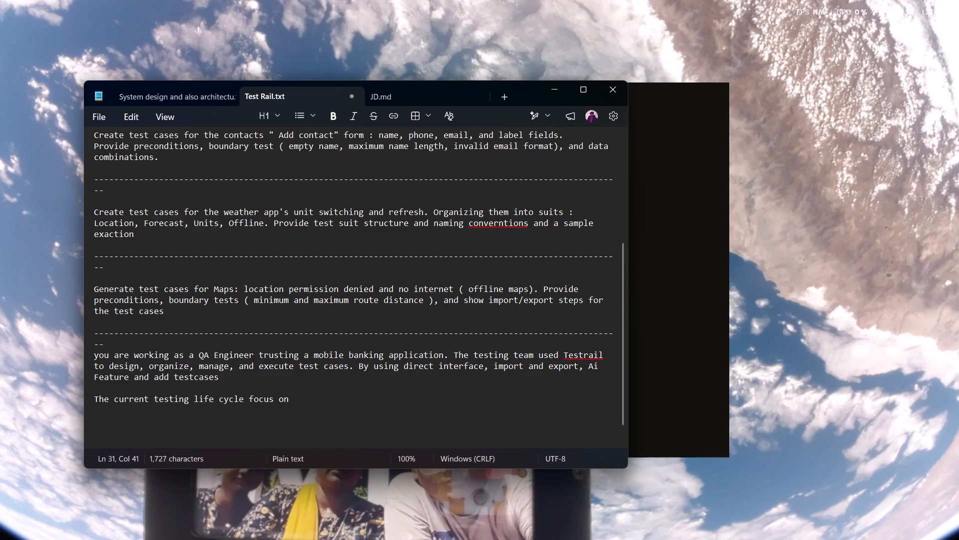
pyautogui.write('the fund transfer and')
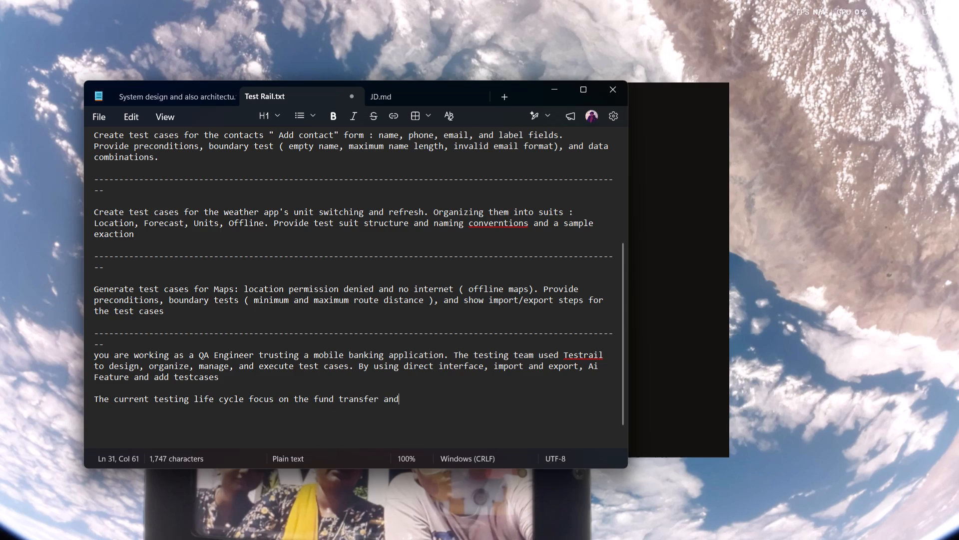
# Complete the sentence with "benficiery management modules".
pyautogui.press('space')
pyautogui.write('benficir')
pyautogui.press('BackSpace')
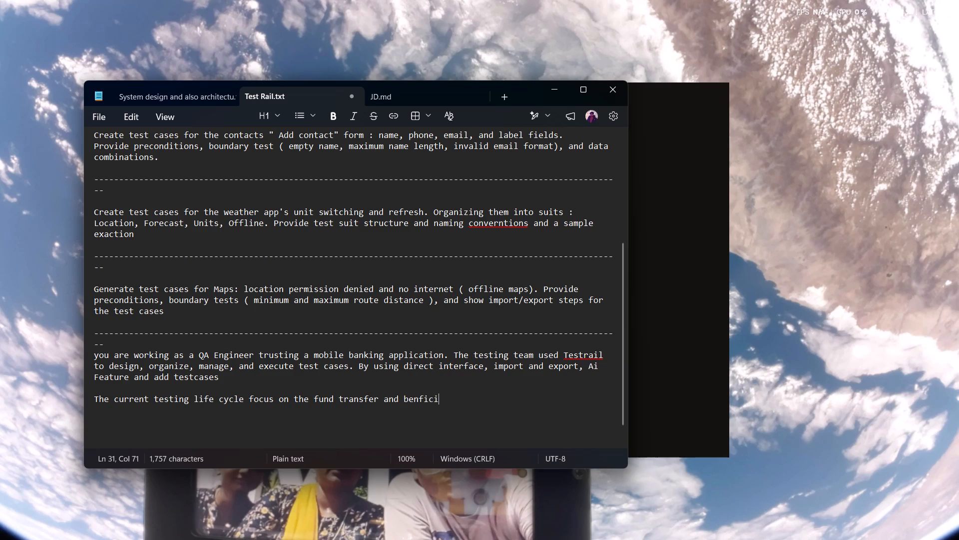
pyautogui.write('ery')
pyautogui.press('space')
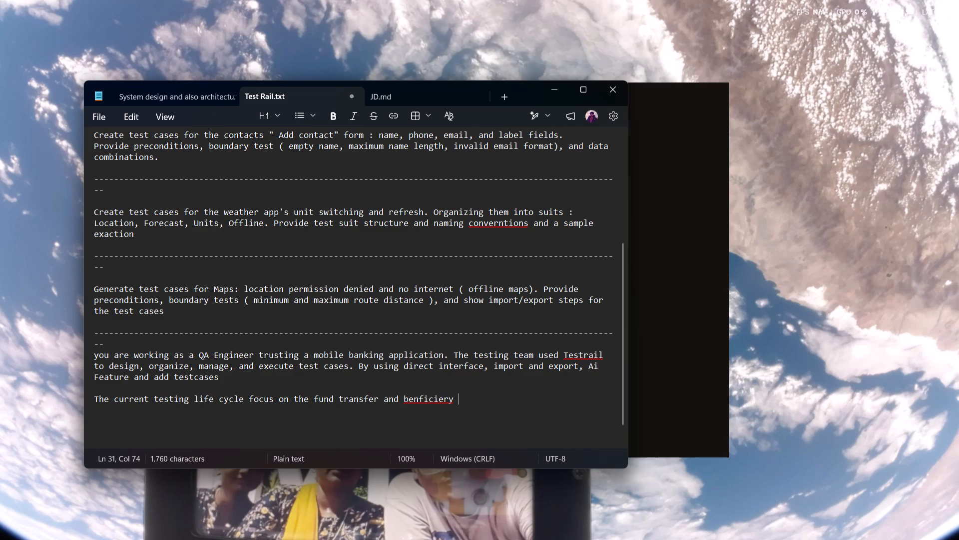
pyautogui.write('management')
pyautogui.press('space')
pyautogui.write('modi')
pyautogui.press('BackSpace')
pyautogui.write('ules')
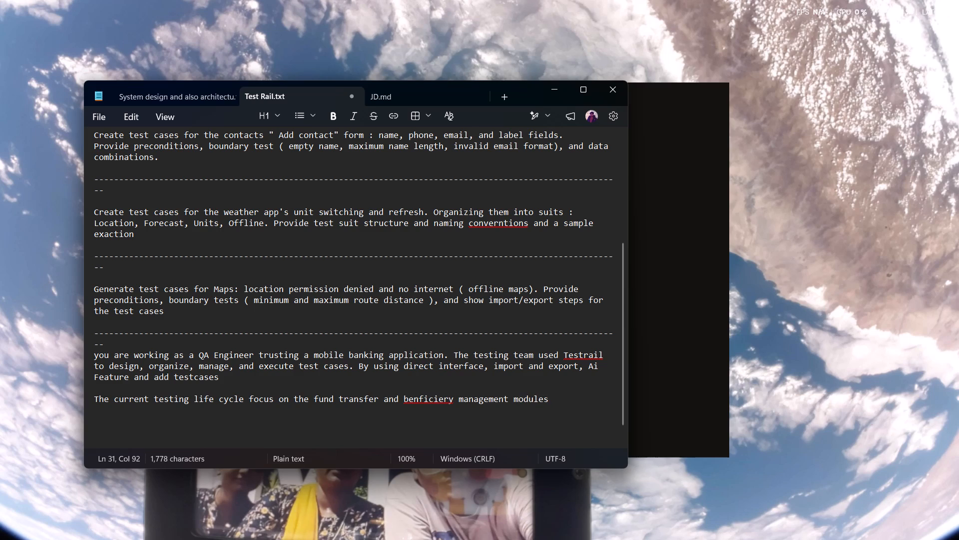
# Apply spelling suggestions to the remaining misspelled words, replacing them with "conventions", "Test rail" and "beneficiary".
pyautogui.click(502, 224)
pyautogui.click(499, 239)
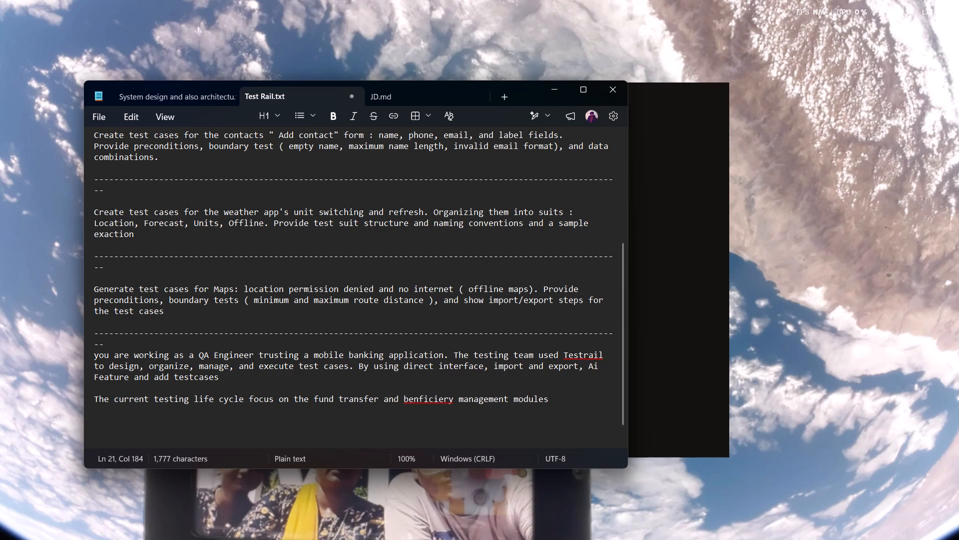
pyautogui.click(594, 352)
pyautogui.click(572, 369)
pyautogui.click(420, 402)
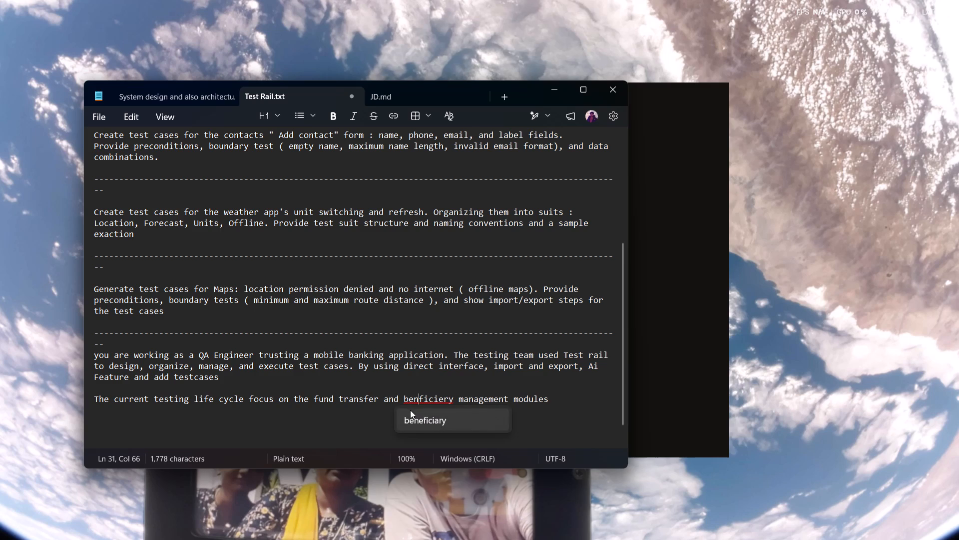
pyautogui.click(410, 413)
# Add two line breaks after the sentence about the fund transfer and beneficiary management modules.
pyautogui.click(562, 397)
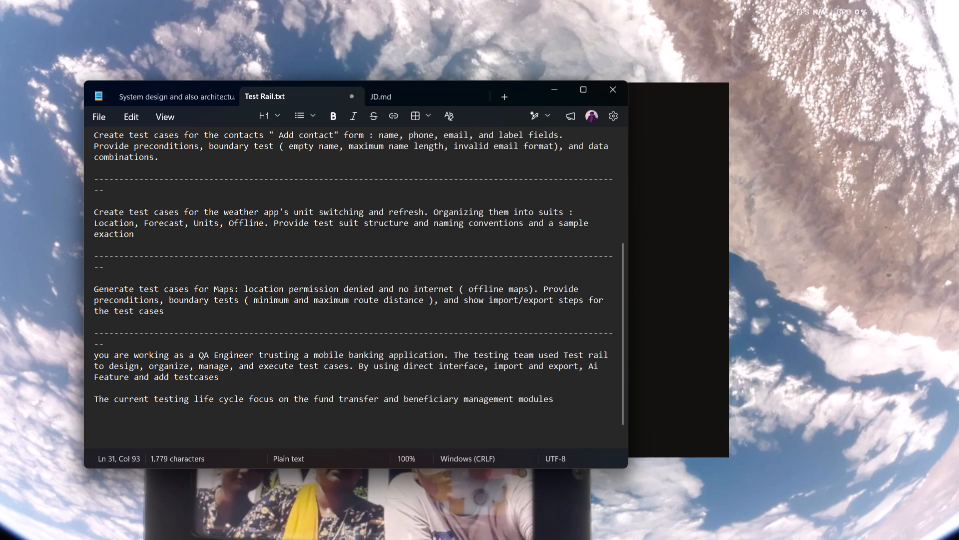
pyautogui.press('Return')
pyautogui.press('Return')
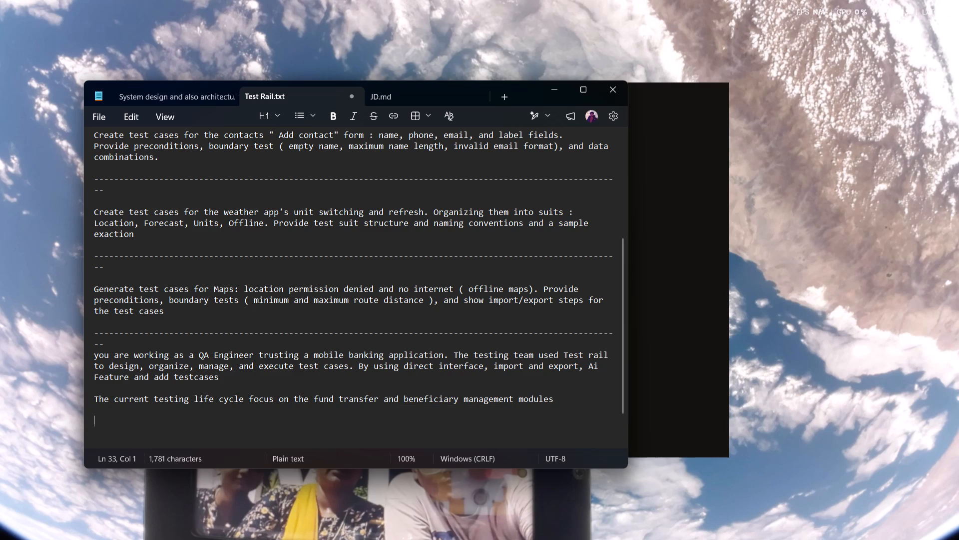
# Put a single tilde directly before "The current testing life cycle" at the start of its paragraph.
pyautogui.click(94, 398)
pyautogui.press('`')
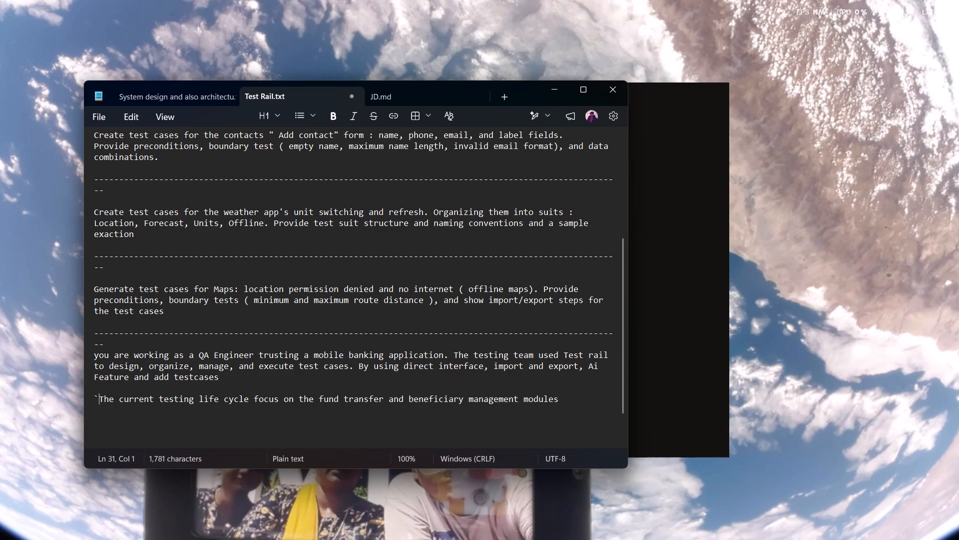
pyautogui.press('BackSpace')
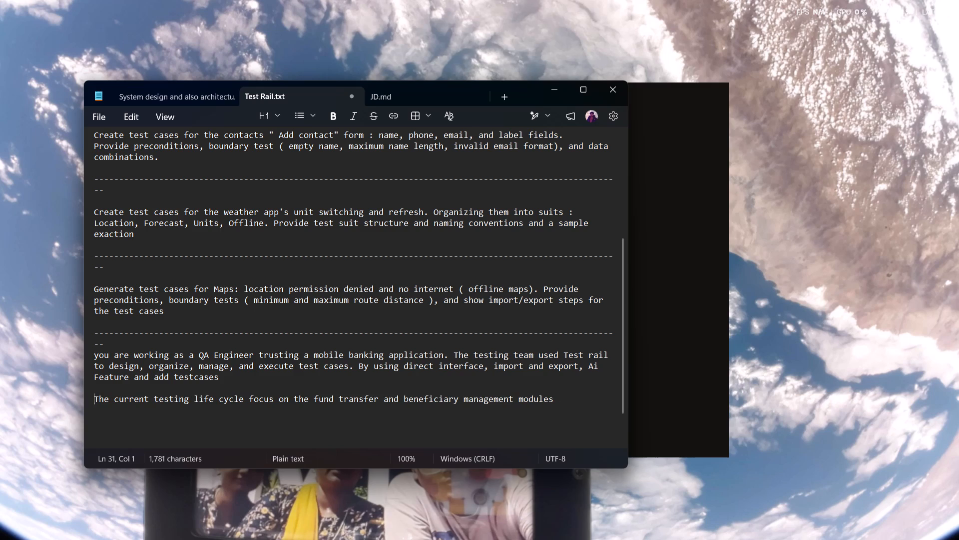
pyautogui.hotkey('shift', '~')
pyautogui.hotkey('shift', '~')
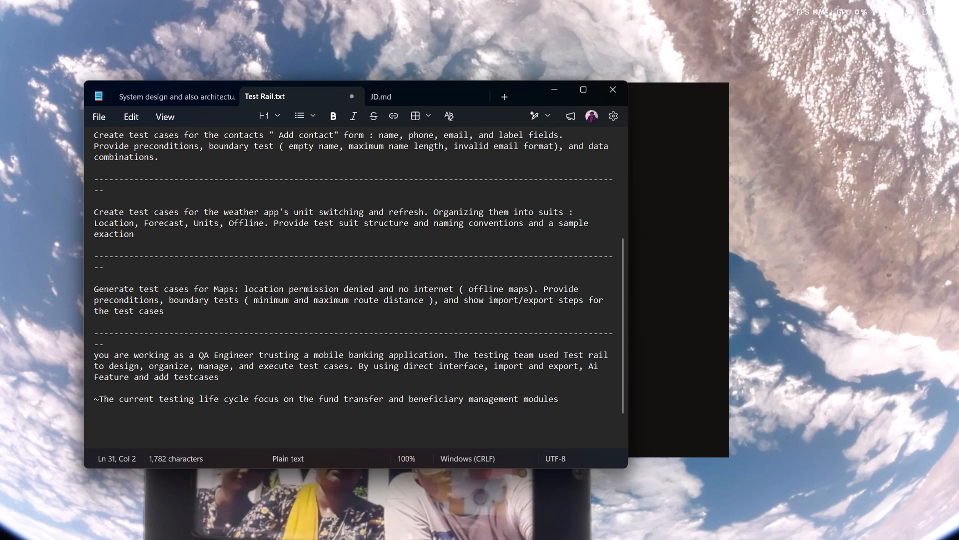
pyautogui.press('BackSpace')
pyautogui.hotkey('shift', '~')
pyautogui.press('space')
pyautogui.press('BackSpace')
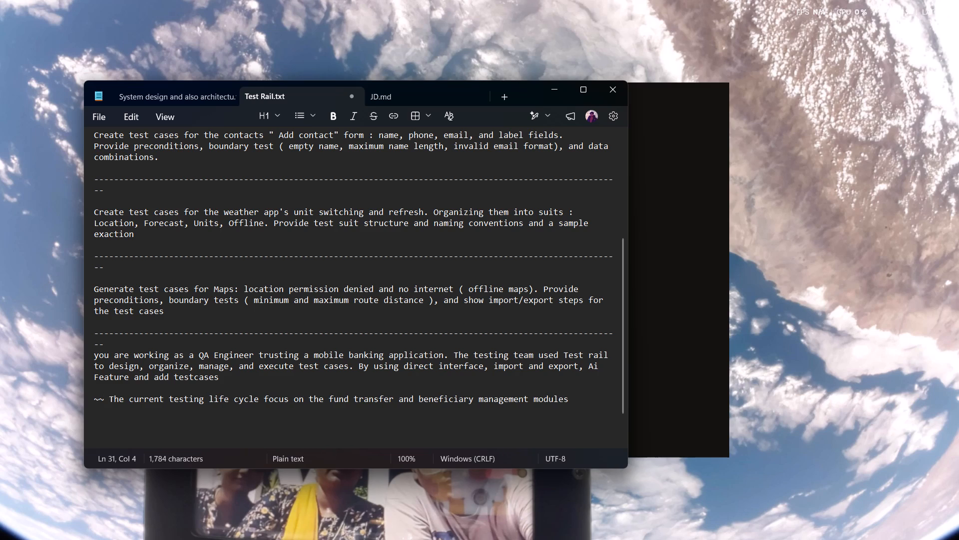
pyautogui.press('BackSpace')
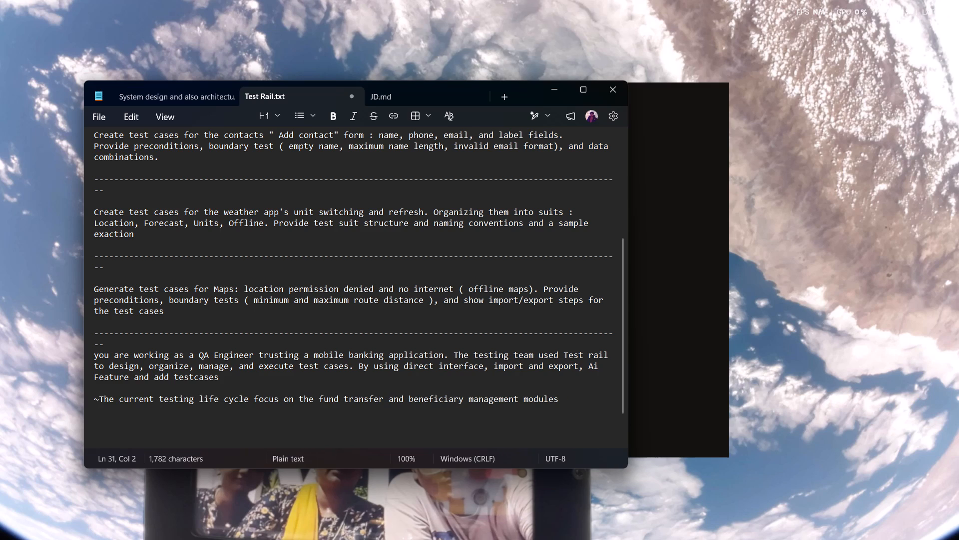
# Remove the extra line break below the tilde sentence and start a numbered item there reading "1. Create project on test Rail to".
pyautogui.click(578, 406)
pyautogui.press('End')
pyautogui.press('Delete')
pyautogui.press('End')
pyautogui.write('1.')
pyautogui.press('space')
pyautogui.write('Create')
pyautogui.press('space')
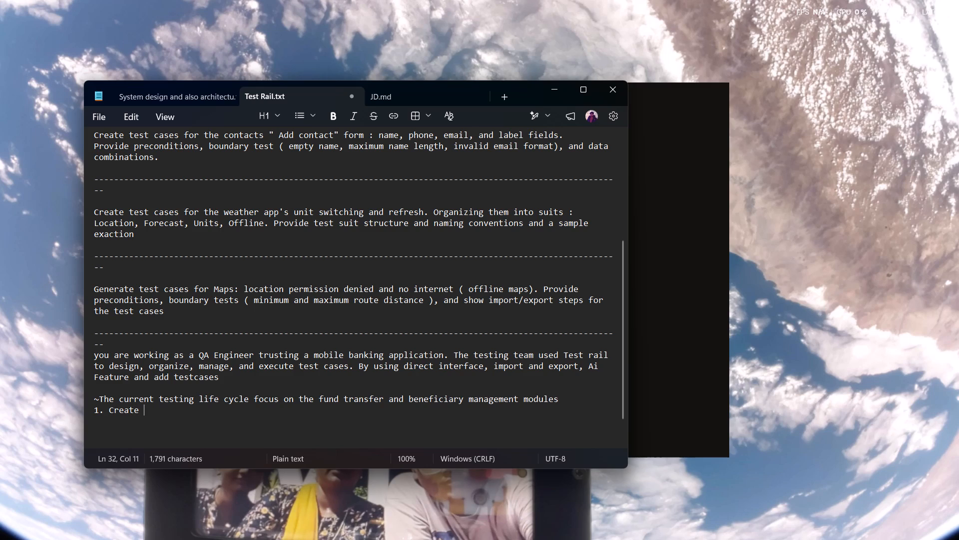
pyautogui.write('project on test')
pyautogui.press('space')
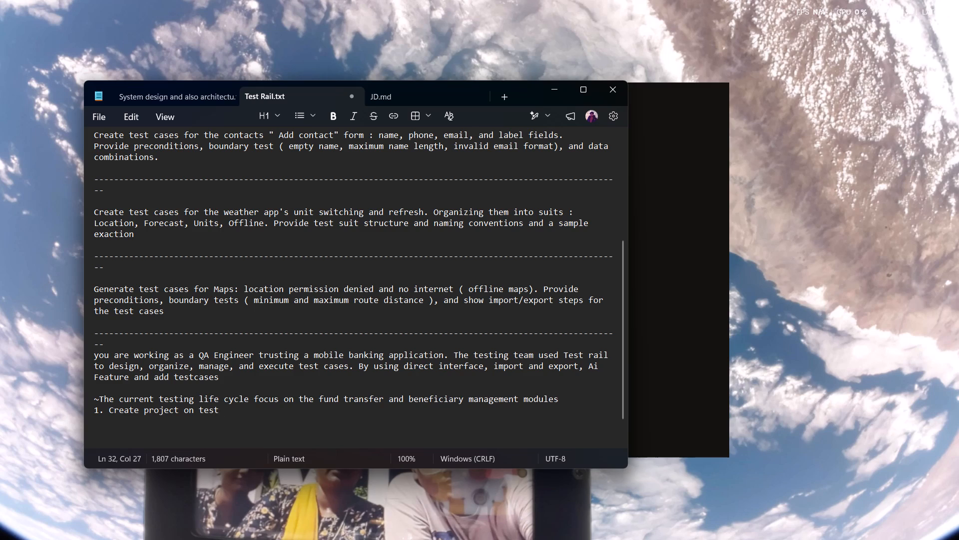
pyautogui.write('Rail to')
pyautogui.press('space')
# Replace "test Rail to" in the first numbered item with "mobile".
pyautogui.press('BackSpace')
pyautogui.press('BackSpace')
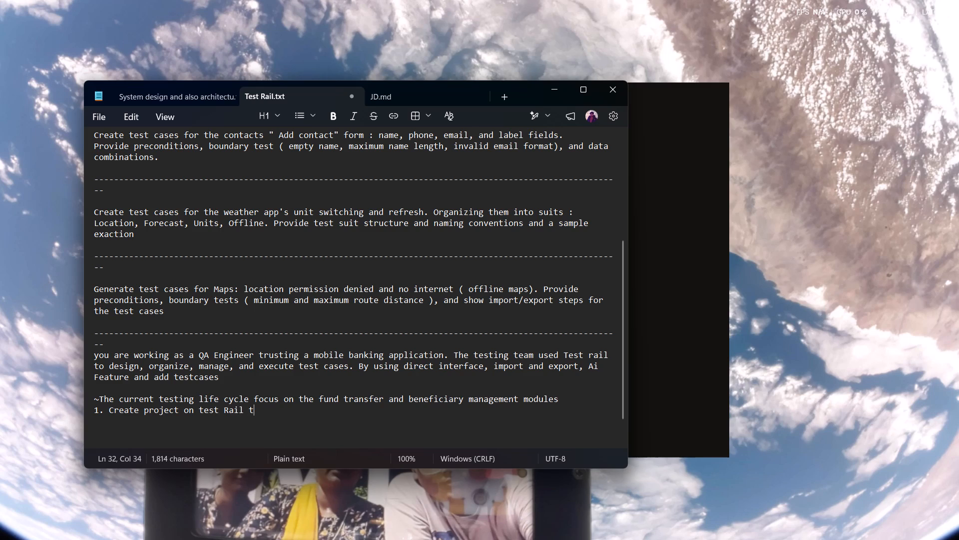
pyautogui.press('BackSpace')
pyautogui.press('BackSpace')
pyautogui.press('BackSpace')
pyautogui.press('BackSpace')
pyautogui.press('BackSpace')
pyautogui.press('BackSpace')
pyautogui.press('BackSpace')
pyautogui.press('BackSpace')
pyautogui.press('BackSpace')
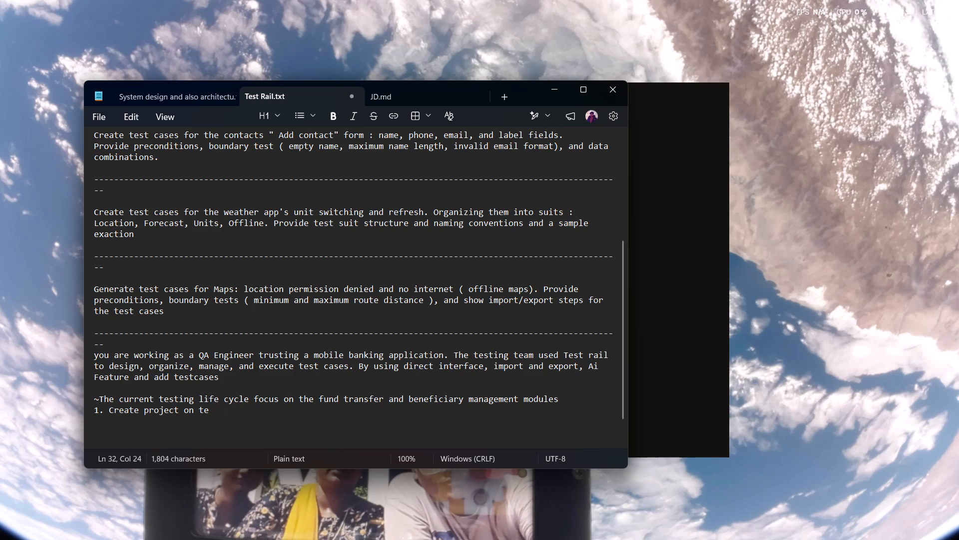
pyautogui.press('BackSpace')
pyautogui.press('BackSpace')
pyautogui.press('BackSpace')
pyautogui.press('space')
pyautogui.write('mobile')
# Complete the first numbered item with "banking application on test rail" and end the line.
pyautogui.press('space')
pyautogui.write('banking application on test ra')
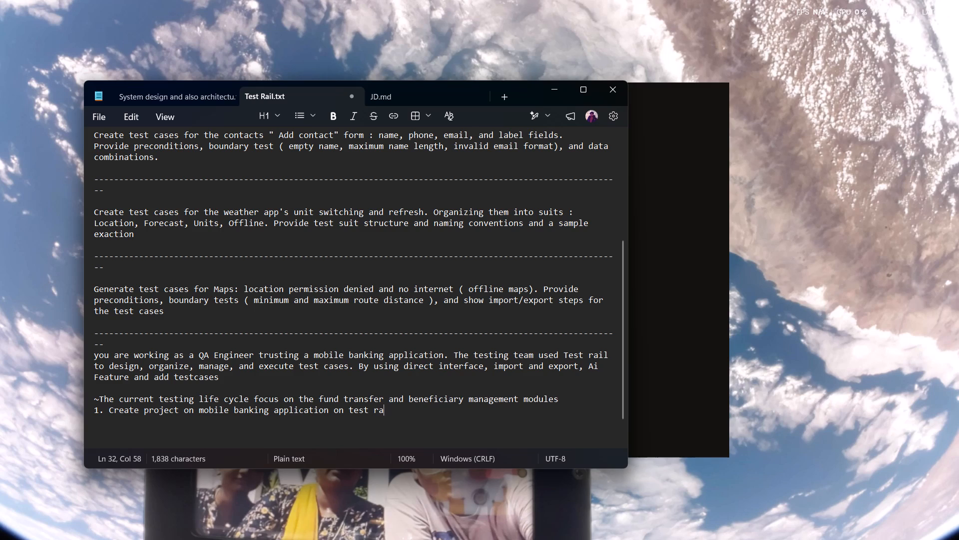
pyautogui.write('il')
pyautogui.press('Return')
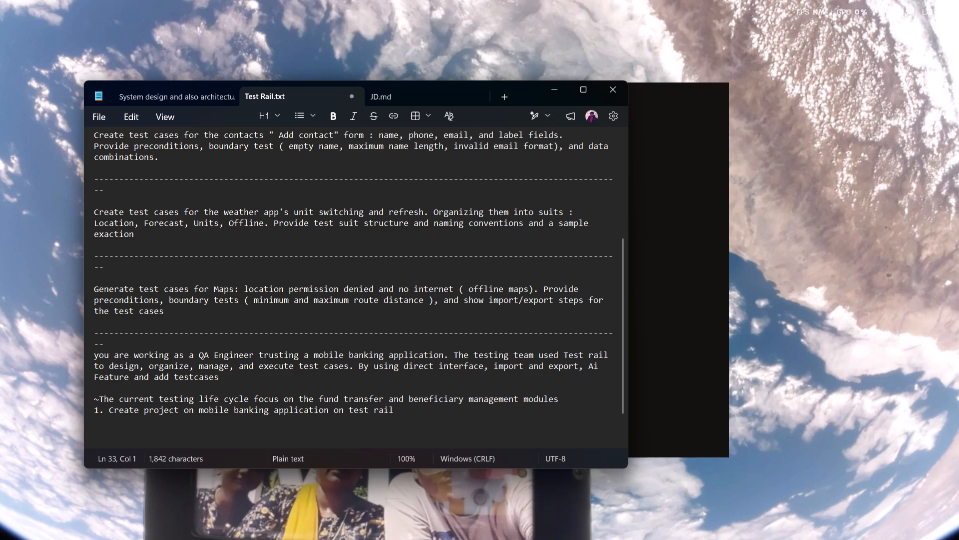
# Add the second numbered item reading "2. Create 4 test cases sections".
pyautogui.write('2.')
pyautogui.press('space')
pyautogui.write('Create')
pyautogui.press('space')
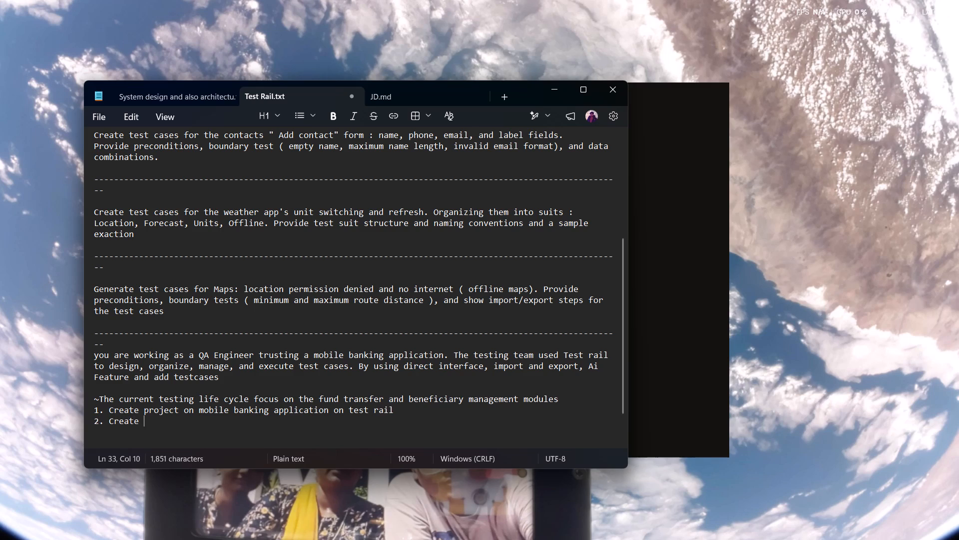
pyautogui.write('4 test cases sections')
pyautogui.press('space')
pyautogui.press('Return')
# Add an indented sub-item under item 2 reading "0.1 add new benefecirry".
pyautogui.press('Tab')
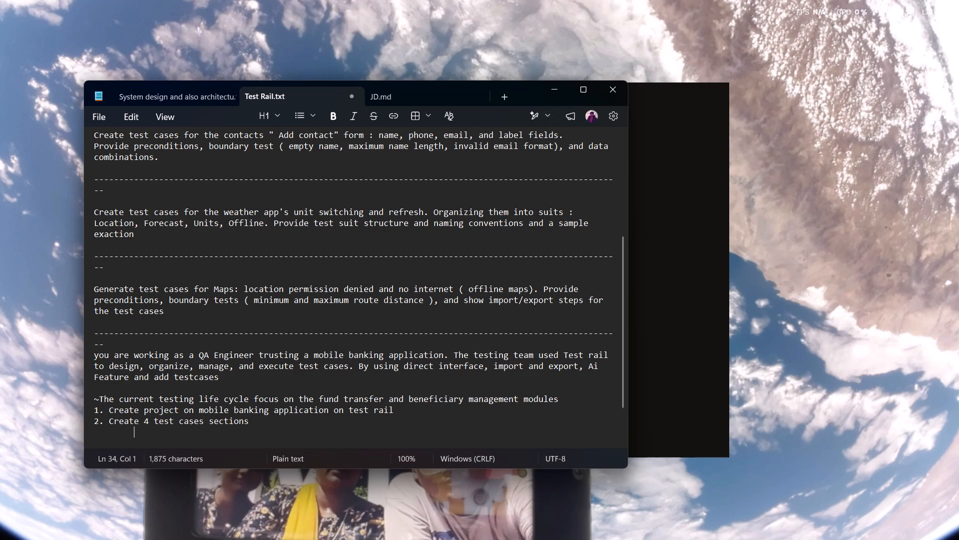
pyautogui.write('0.1')
pyautogui.press('space')
pyautogui.write('aadd')
pyautogui.press('space')
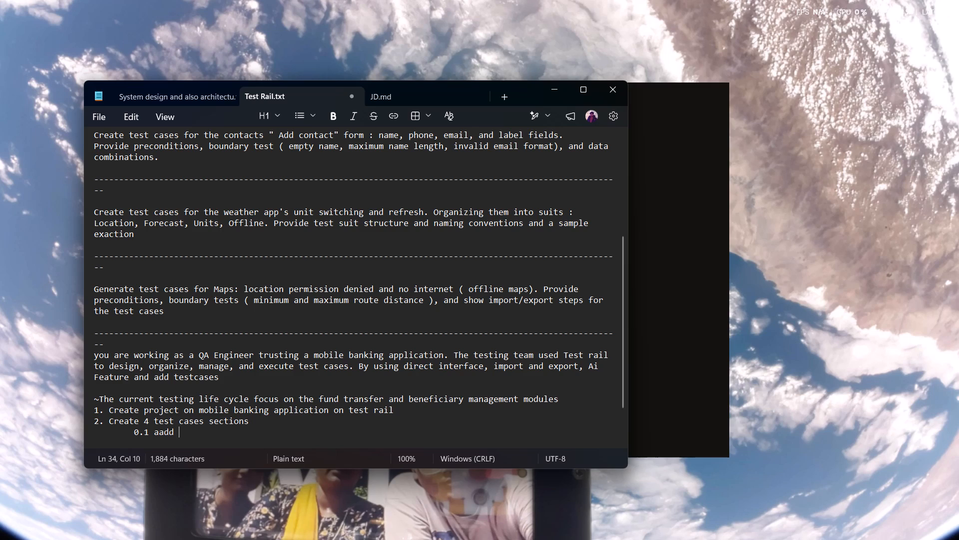
pyautogui.write('new')
pyautogui.press('space')
pyautogui.press('BackSpace')
pyautogui.press('BackSpace')
pyautogui.press('BackSpace')
pyautogui.press('BackSpace')
pyautogui.press('BackSpace')
pyautogui.press('BackSpace')
pyautogui.press('BackSpace')
pyautogui.press('BackSpace')
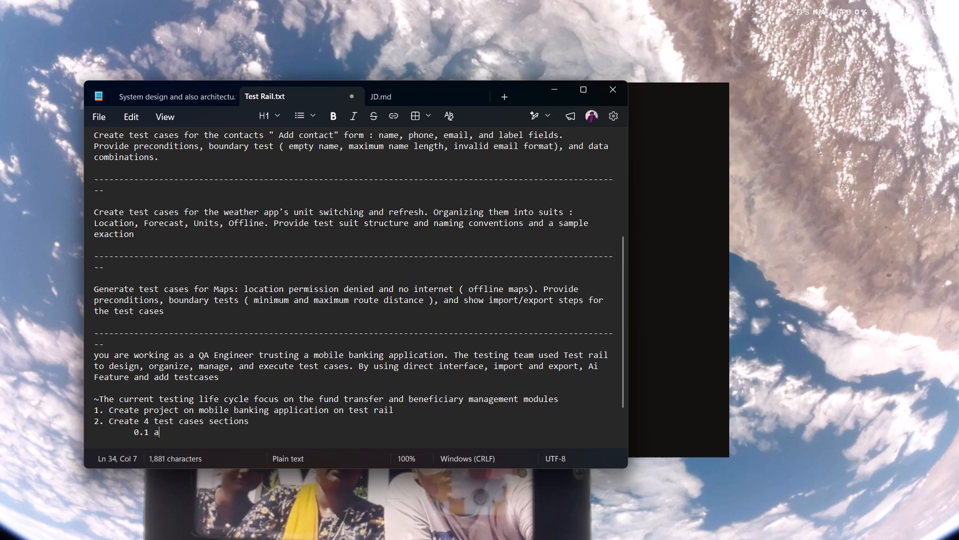
pyautogui.press('s')
pyautogui.press('BackSpace')
pyautogui.write('dd')
pyautogui.press('space')
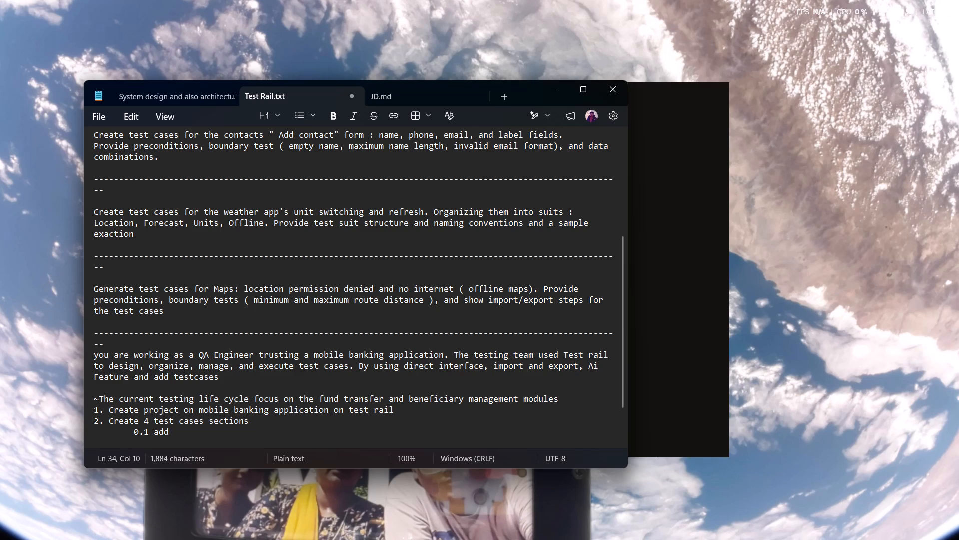
pyautogui.write('new')
pyautogui.press('space')
pyautogui.write('benefecir')
pyautogui.write('ry')
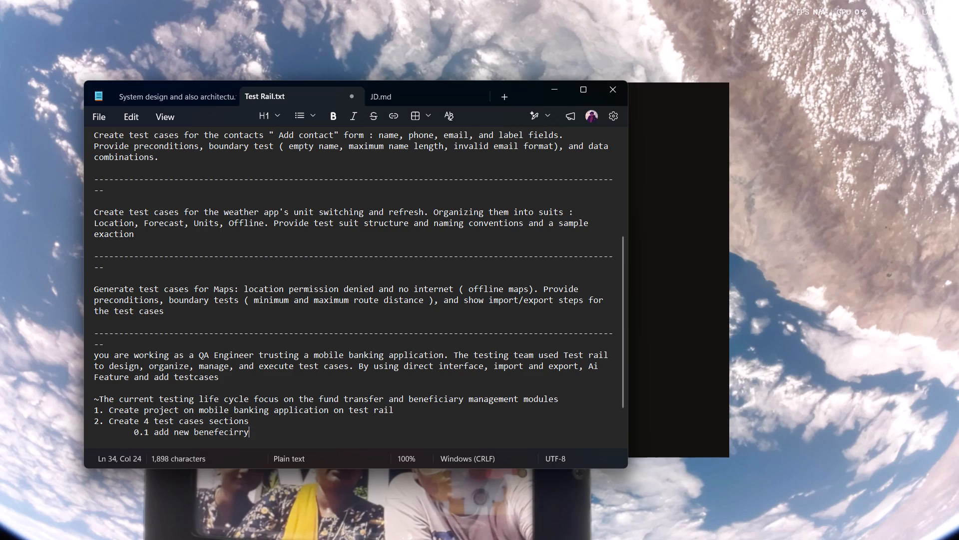
pyautogui.press('Return')
# Add a second indented sub-item under item 2 reading "0.2 beneficyery verification".
pyautogui.press('Tab')
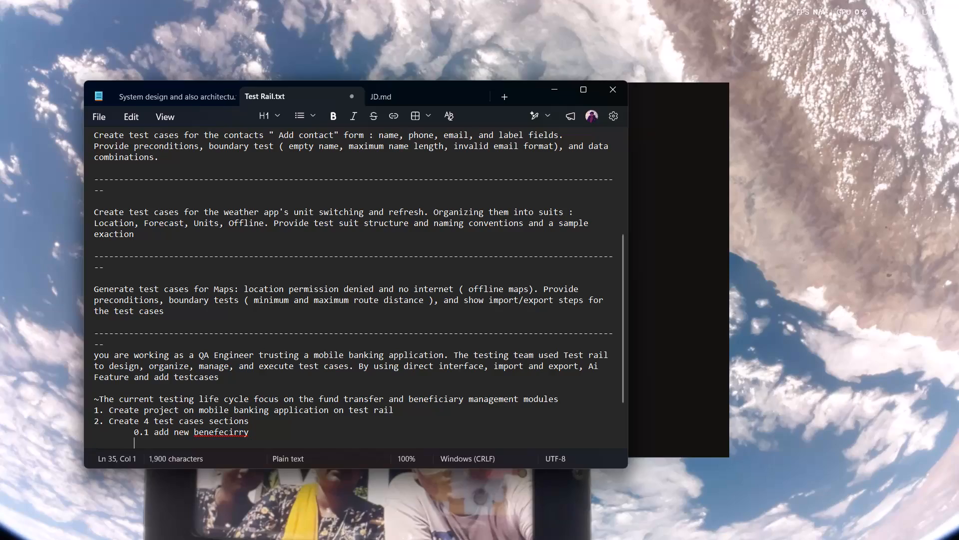
pyautogui.write('0.2 c')
pyautogui.press('BackSpace')
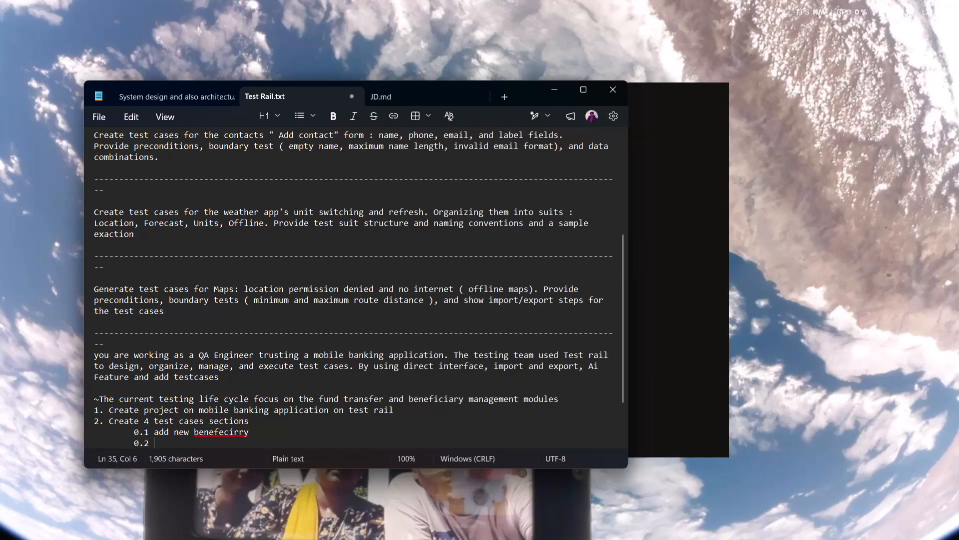
pyautogui.write('b e')
pyautogui.press('BackSpace')
pyautogui.press('BackSpace')
pyautogui.write('eneficyery verification')
pyautogui.press('Return')
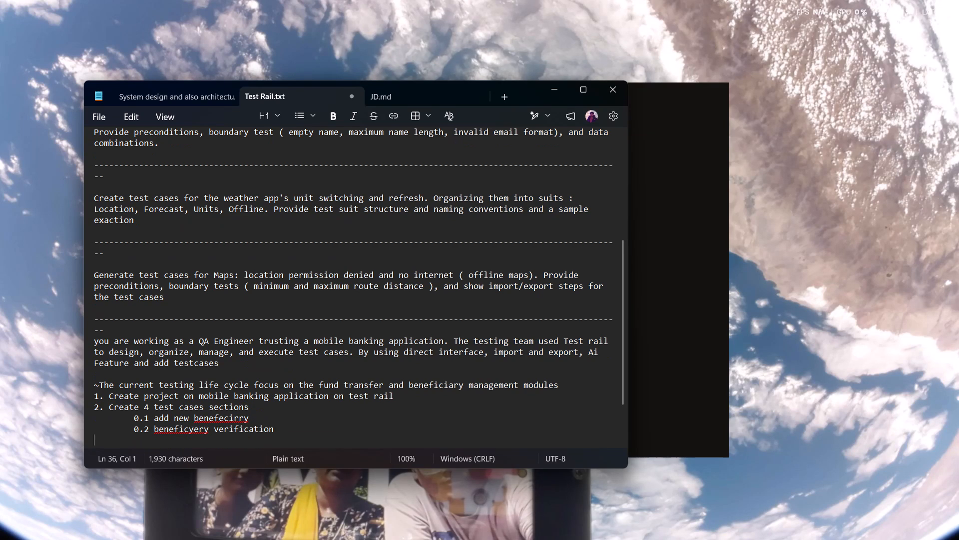
# Add a third indented sub-item under item 2 reading "0.3 fund transfer".
pyautogui.press('Tab')
pyautogui.write('0.3')
pyautogui.press('space')
pyautogui.write('fund transfer')
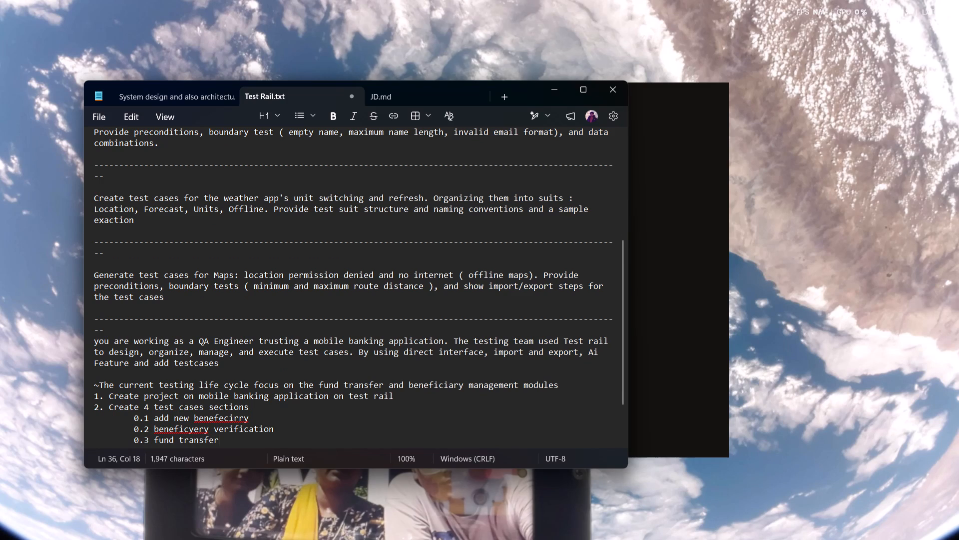
pyautogui.press('Return')
# Add a fourth indented sub-item under item 2 reading "0.4 Transction History".
pyautogui.write('0.')
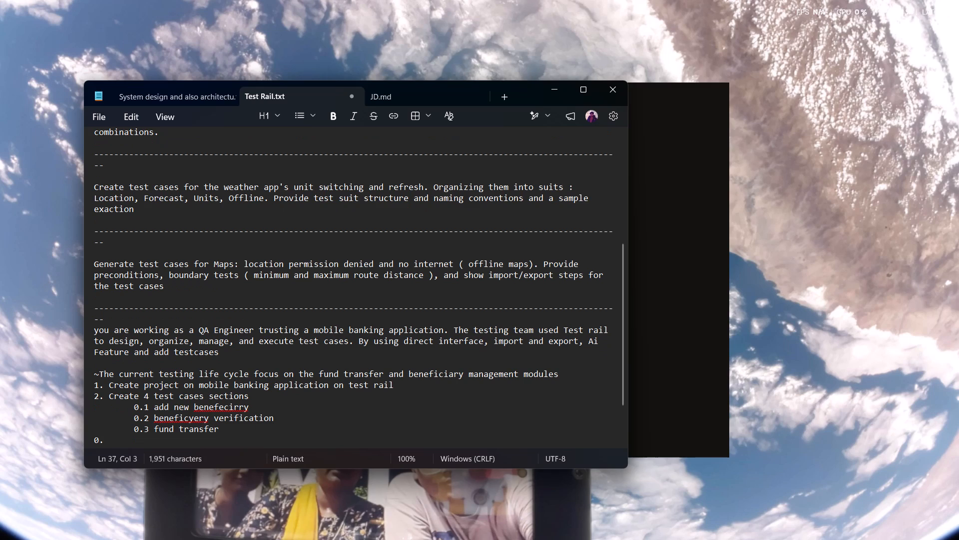
pyautogui.press('BackSpace')
pyautogui.press('BackSpace')
pyautogui.press('Tab')
pyautogui.write('0.4')
pyautogui.press('space')
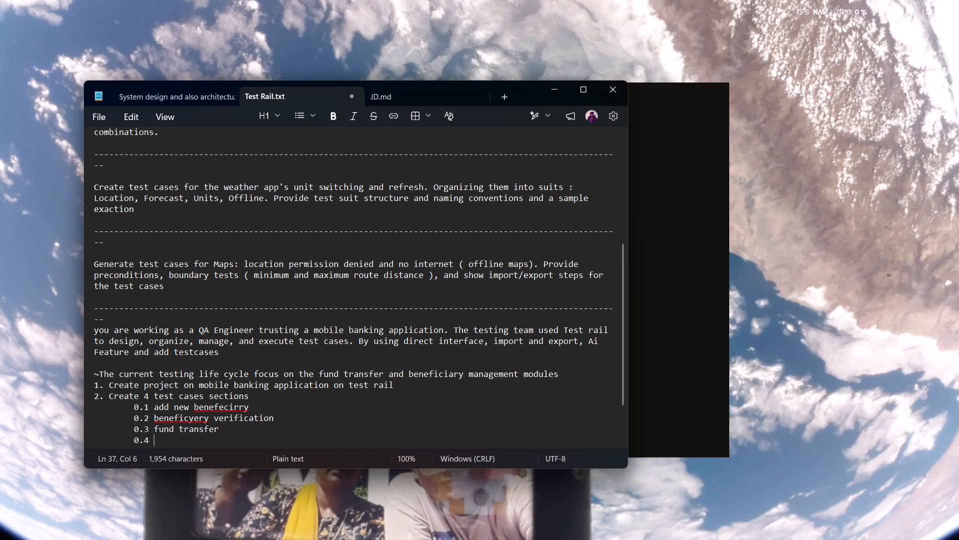
pyautogui.write('Transction History')
pyautogui.press('Return')
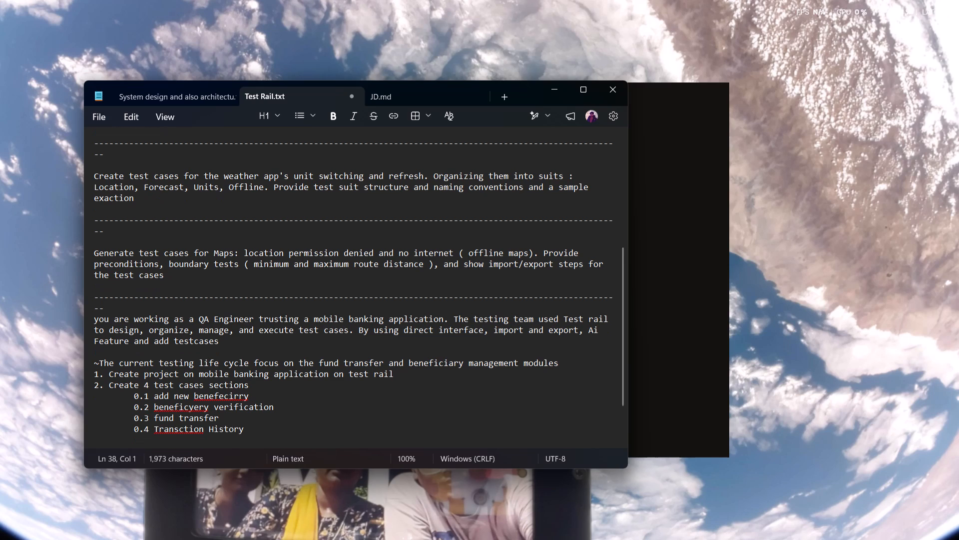
# Add the third numbered item reading "3. Create 8 test caes on each section".
pyautogui.press('3')
pyautogui.write('.')
pyautogui.press('space')
pyautogui.write('Create')
pyautogui.press('space')
pyautogui.write('8 test caes on each section')
pyautogui.press('Return')
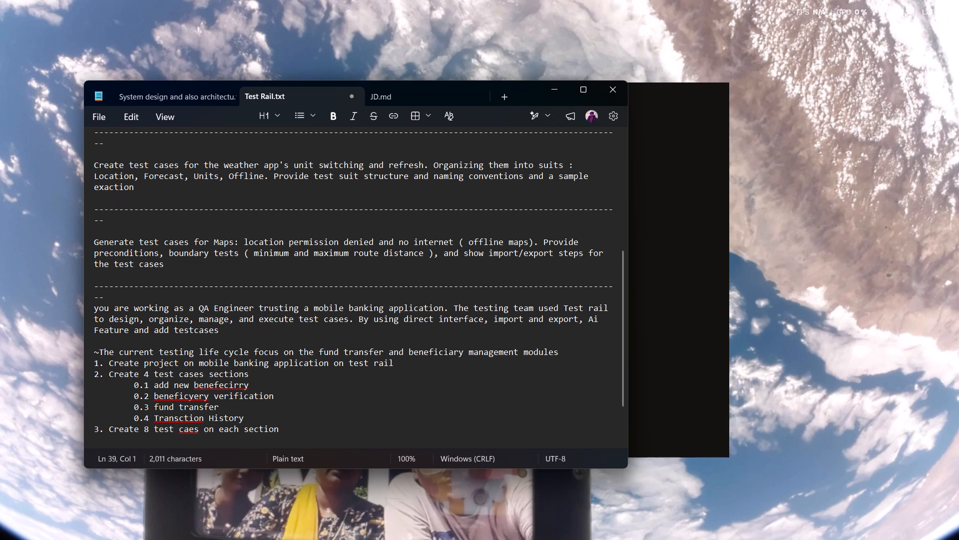
# Start an indented sub-item numbered 0.1 on the line below item 3.
pyautogui.press('Tab')
pyautogui.write('01')
pyautogui.press('BackSpace')
pyautogui.write('.1')
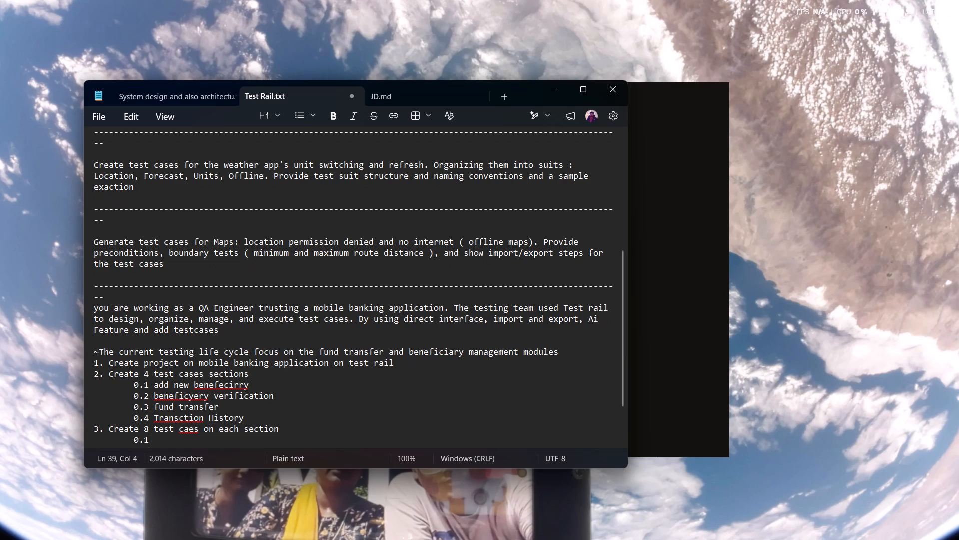
pyautogui.press('space')
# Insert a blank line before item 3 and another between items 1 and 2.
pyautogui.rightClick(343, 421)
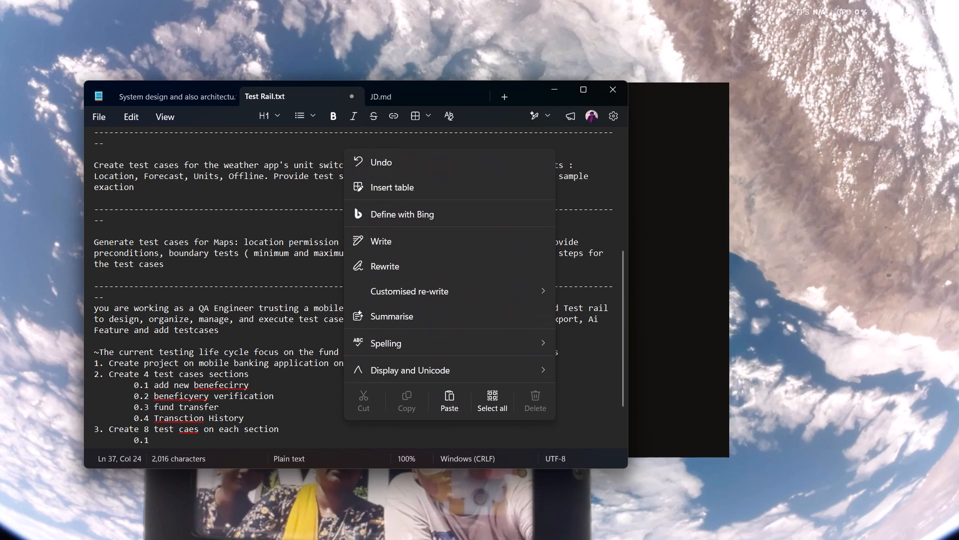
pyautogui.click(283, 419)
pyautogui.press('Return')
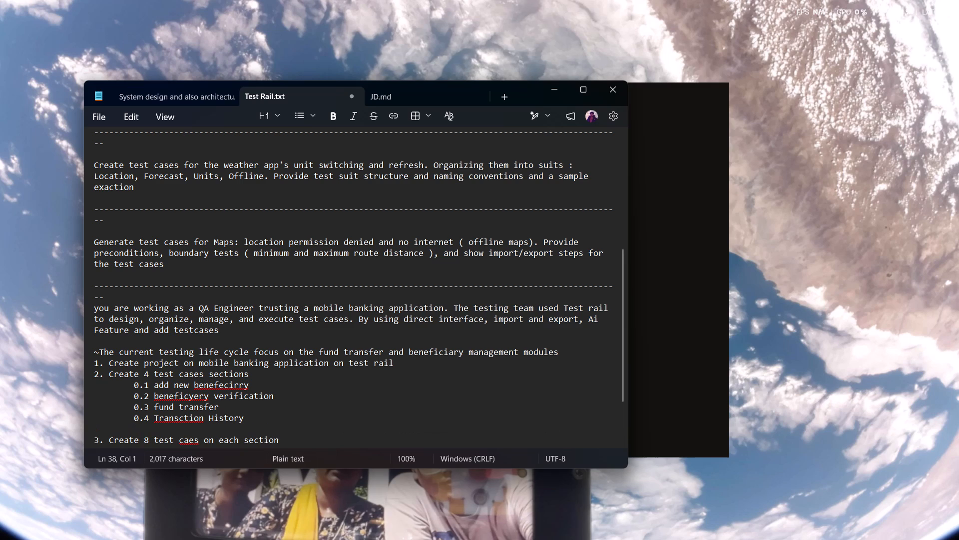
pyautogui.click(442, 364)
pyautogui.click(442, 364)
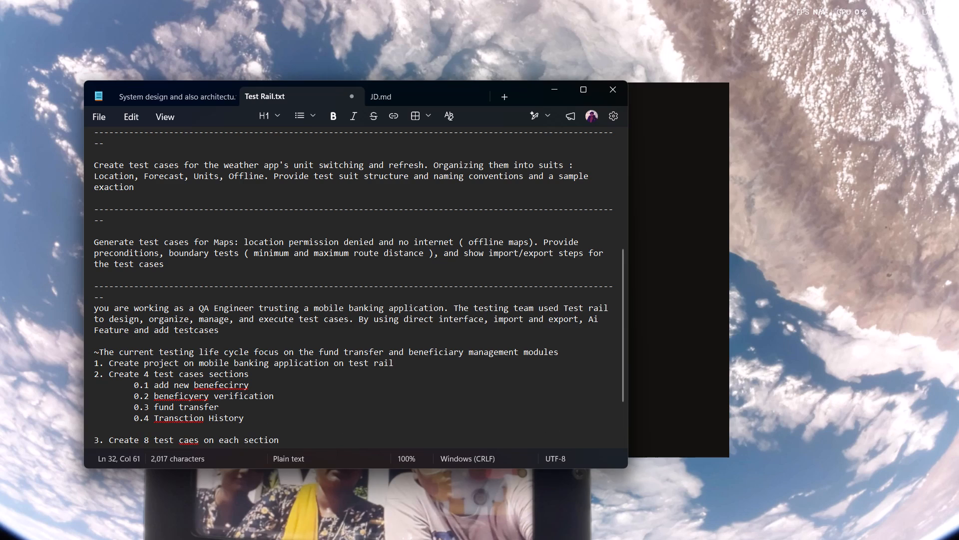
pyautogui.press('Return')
# Insert a blank line between the tilde sentence about the testing life cycle and item 1.
pyautogui.click(585, 351)
pyautogui.press('Return')
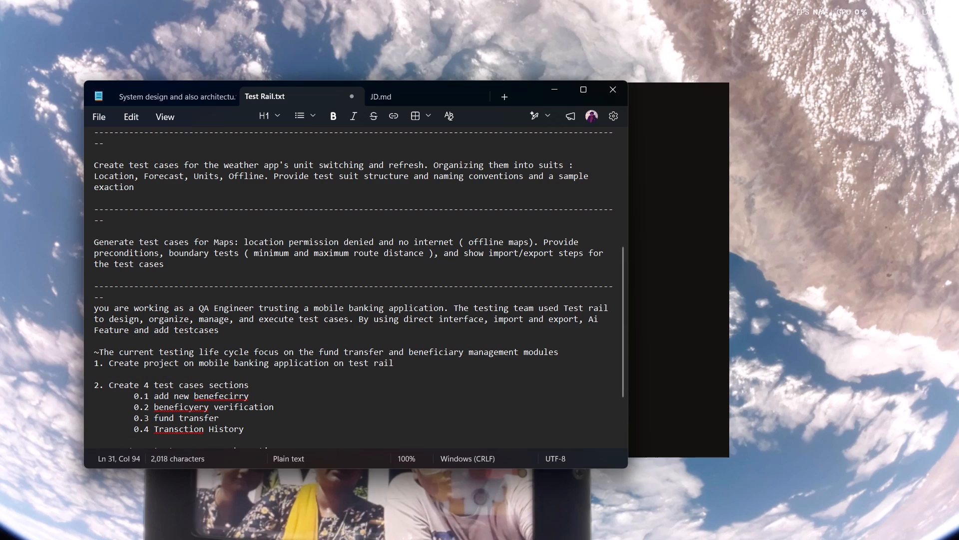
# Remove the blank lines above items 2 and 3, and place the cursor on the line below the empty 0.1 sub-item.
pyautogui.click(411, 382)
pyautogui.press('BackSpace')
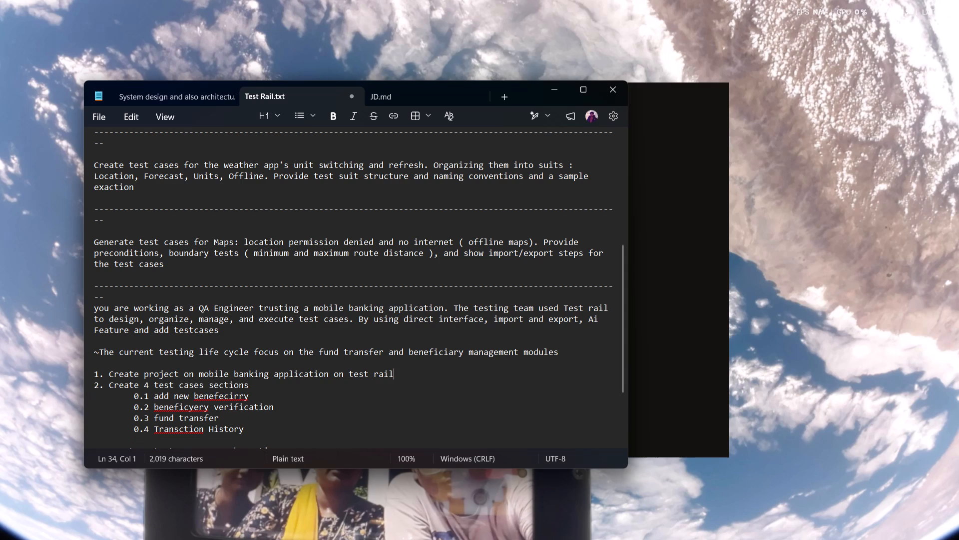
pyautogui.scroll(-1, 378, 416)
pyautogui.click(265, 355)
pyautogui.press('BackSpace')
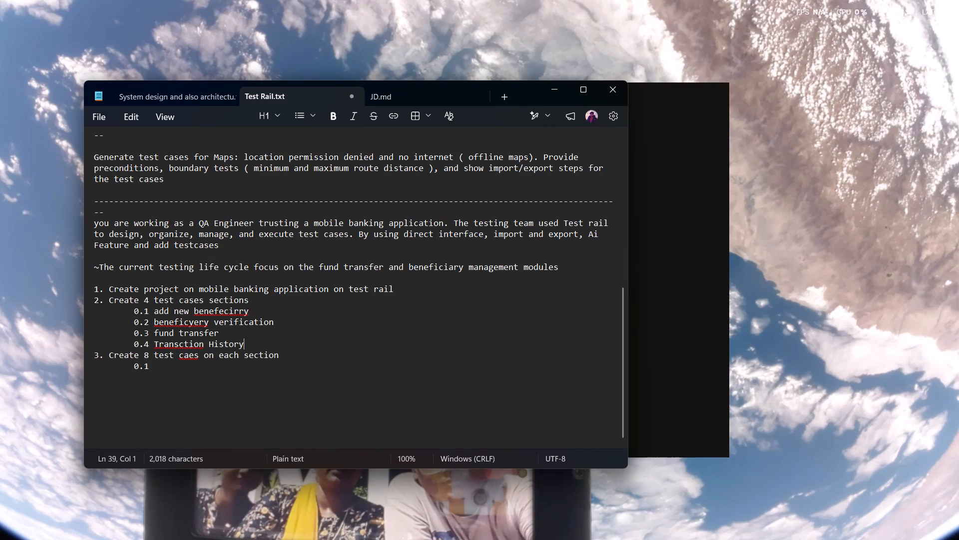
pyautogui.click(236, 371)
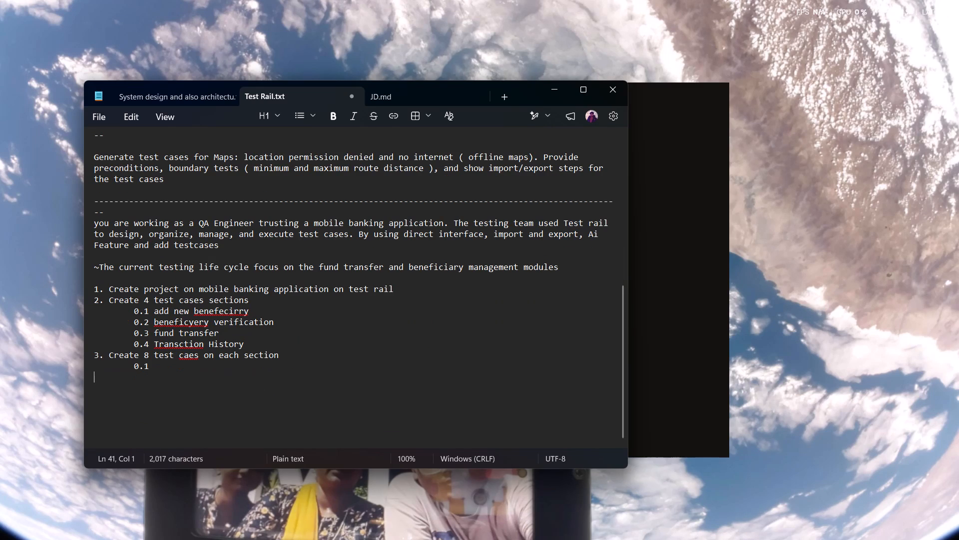
# Complete sub-item 0.1 under item 3 with the text "4 positive".
pyautogui.click(213, 366)
pyautogui.write('4')
pyautogui.press('space')
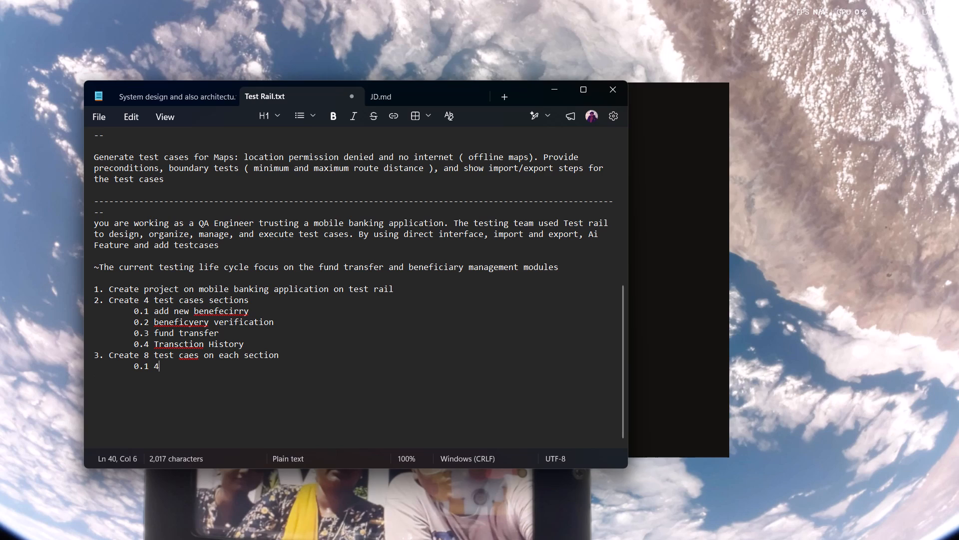
pyautogui.write('positive')
pyautogui.press('space')
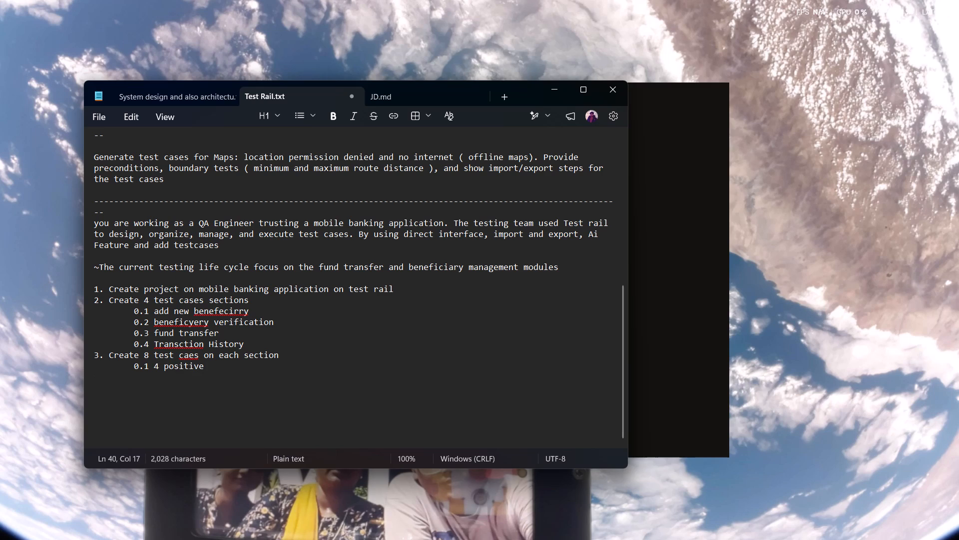
# Add an indented sub-item "0.2 4 negative" on the line below "0.1 4 positive".
pyautogui.press('Return')
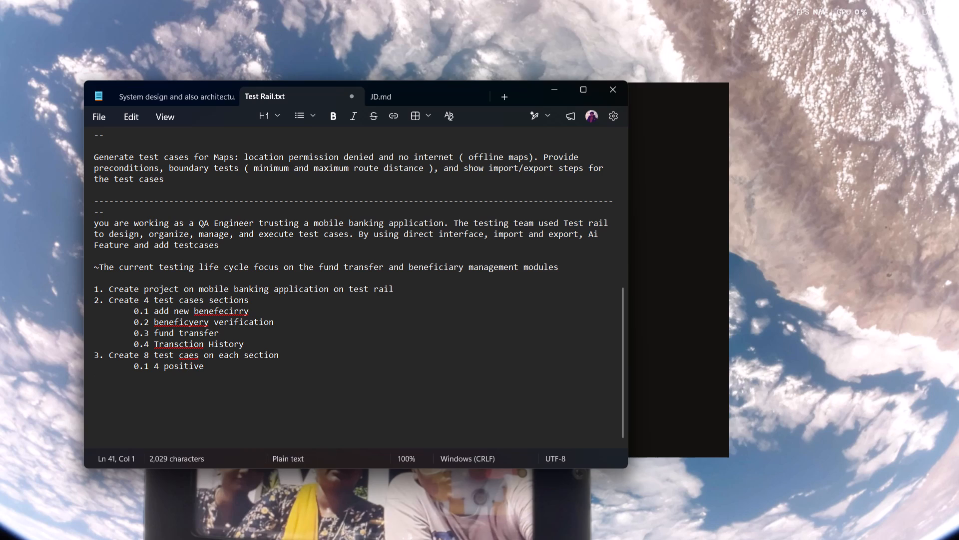
pyautogui.press('space')
pyautogui.press('BackSpace')
pyautogui.press('BackSpace')
pyautogui.press('Return')
pyautogui.press('Tab')
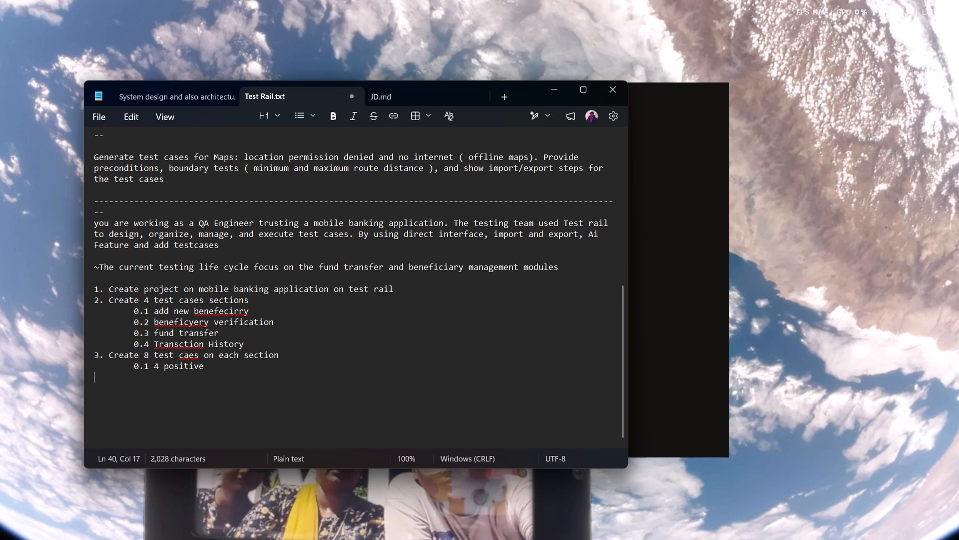
pyautogui.write('0.2')
pyautogui.press('space')
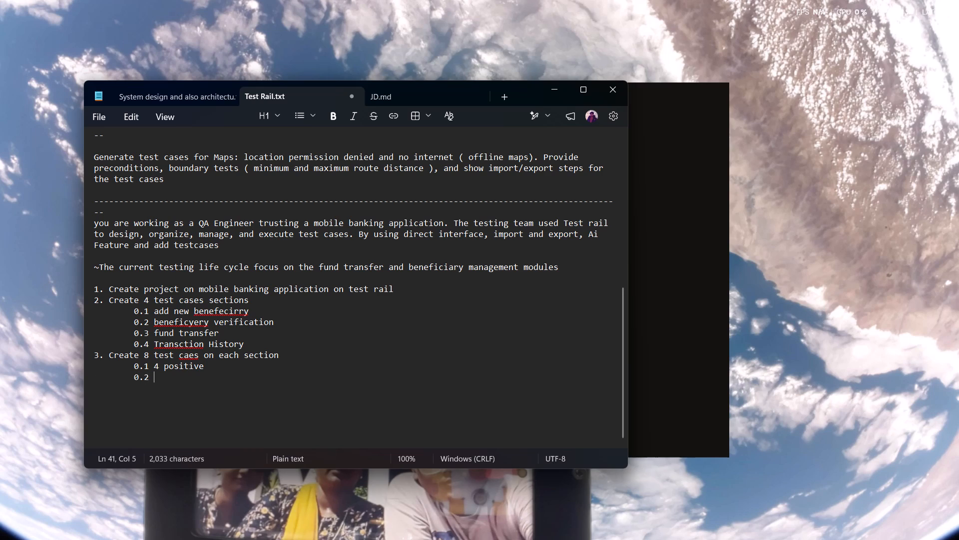
pyautogui.write('4 negativ')
pyautogui.press('BackSpace')
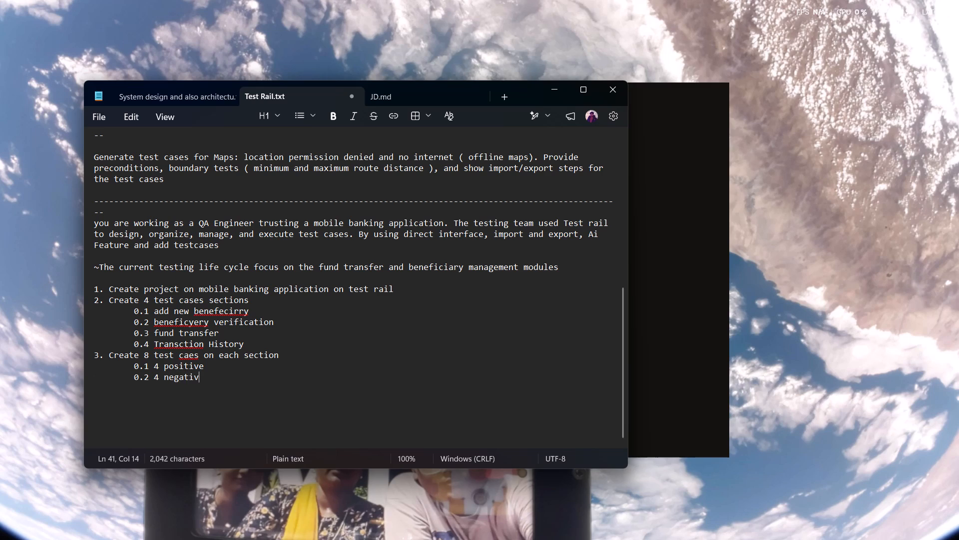
pyautogui.write('ce')
pyautogui.press('BackSpace')
pyautogui.press('BackSpace')
pyautogui.write('ve')
pyautogui.press('space')
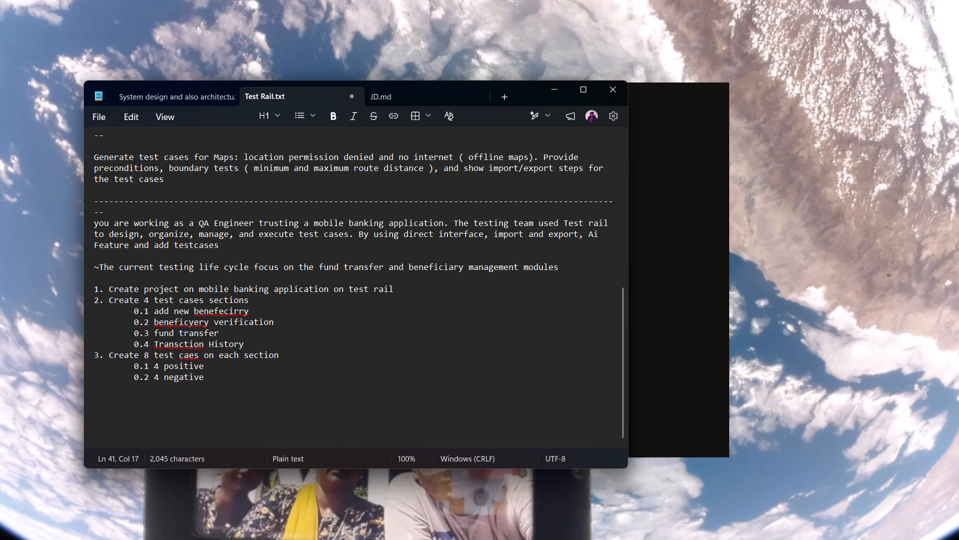
# Add a vertical bar at the end of both the "4 positive" and "4 negative" sub-items.
pyautogui.click(212, 367)
pyautogui.hotkey('shift', '|')
pyautogui.press('Down')
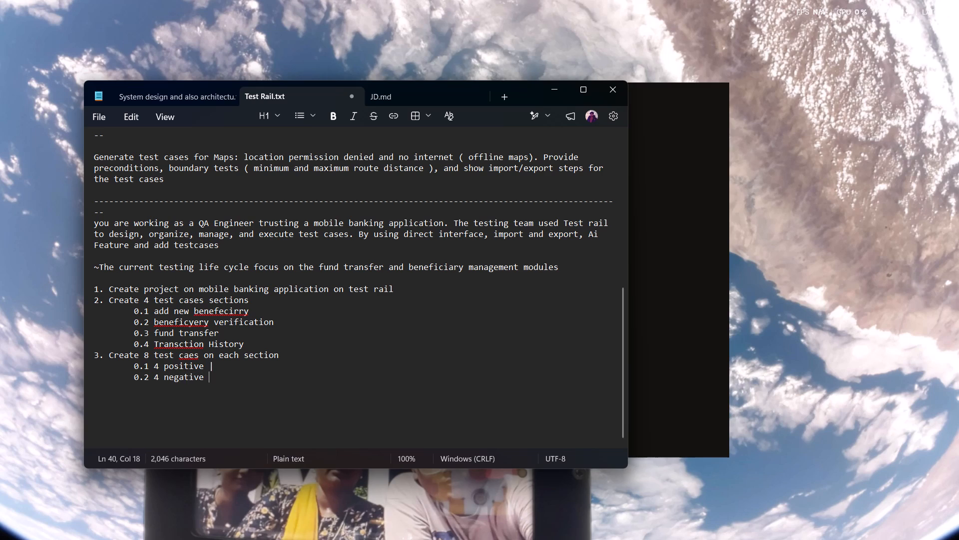
pyautogui.hotkey('shift', '|')
pyautogui.press('Up')
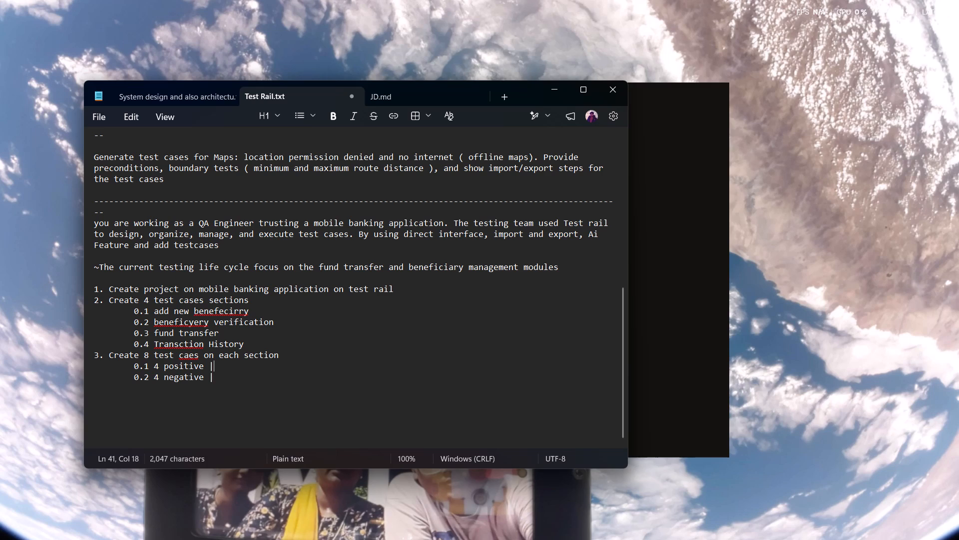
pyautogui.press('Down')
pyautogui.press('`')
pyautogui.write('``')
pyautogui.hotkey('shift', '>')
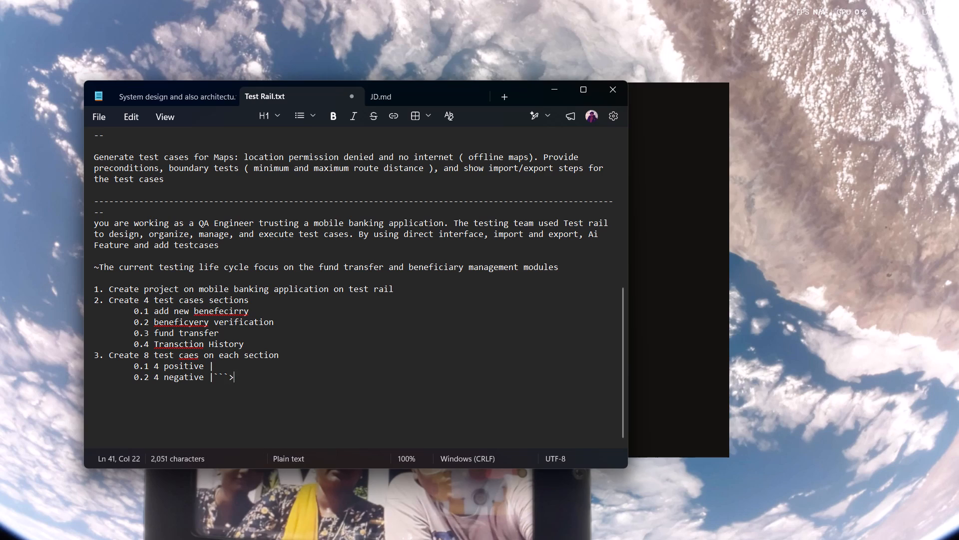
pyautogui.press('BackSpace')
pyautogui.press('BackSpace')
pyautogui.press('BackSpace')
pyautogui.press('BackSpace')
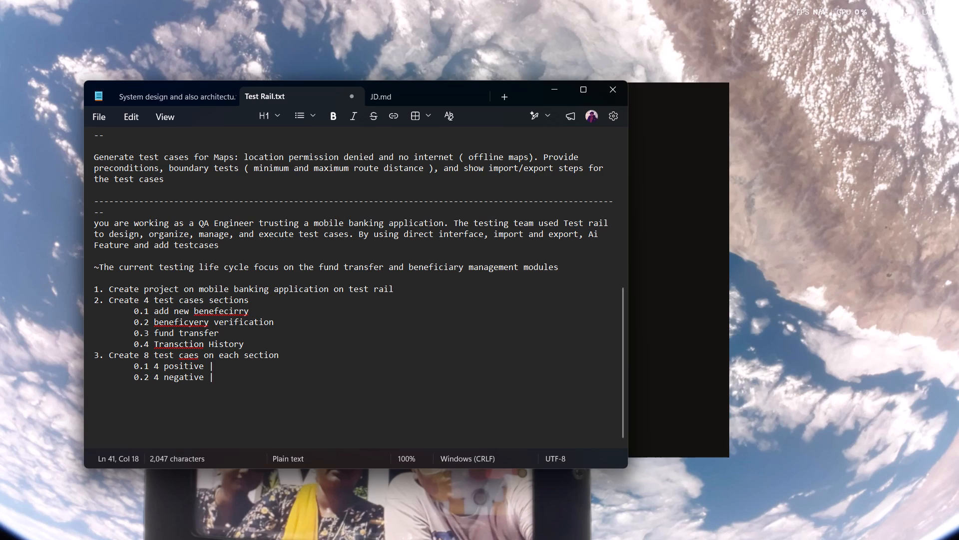
# Append a space and a closing curly brace after the vertical bar on both sub-items of item 3.
pyautogui.click(221, 370)
pyautogui.click(222, 375)
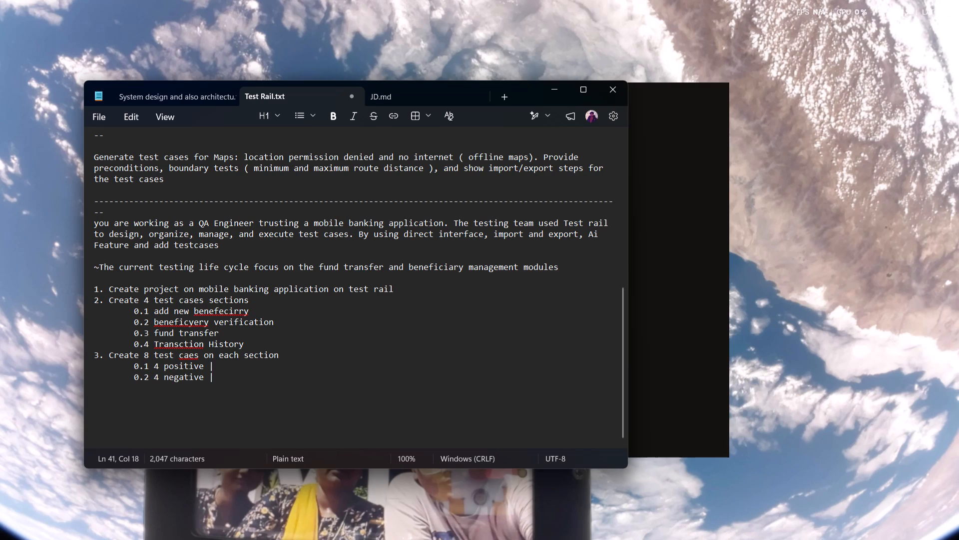
pyautogui.click(221, 372)
pyautogui.click(217, 371)
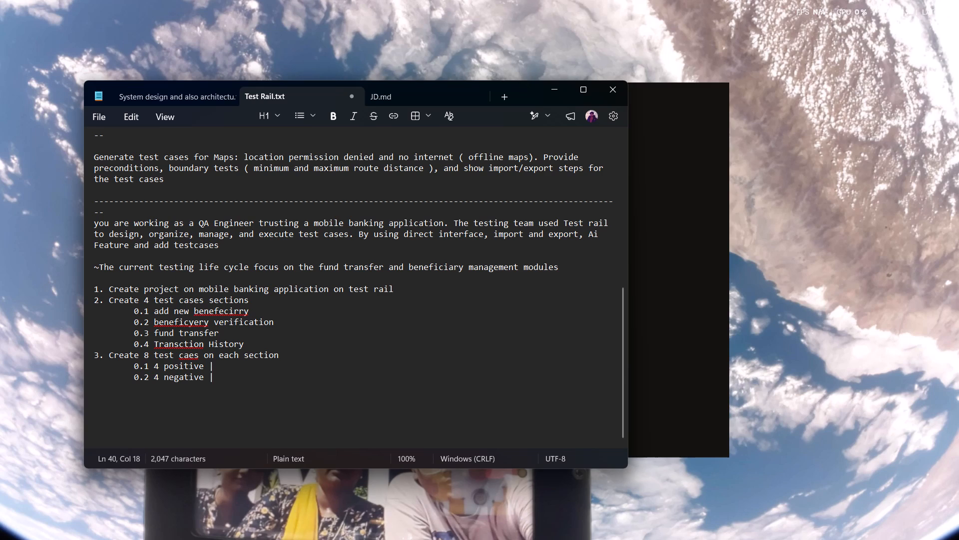
pyautogui.press('space')
pyautogui.hotkey('shift', '}')
pyautogui.press('Down')
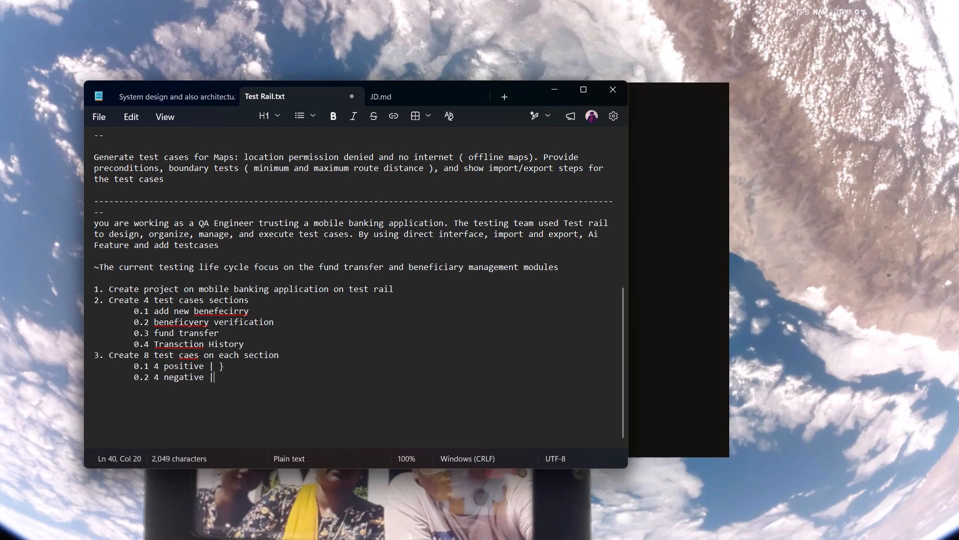
pyautogui.press('space')
pyautogui.write('}')
# Add the label "Test Cases" two spaces after the closing brace on the "4 negative" line.
pyautogui.press('space')
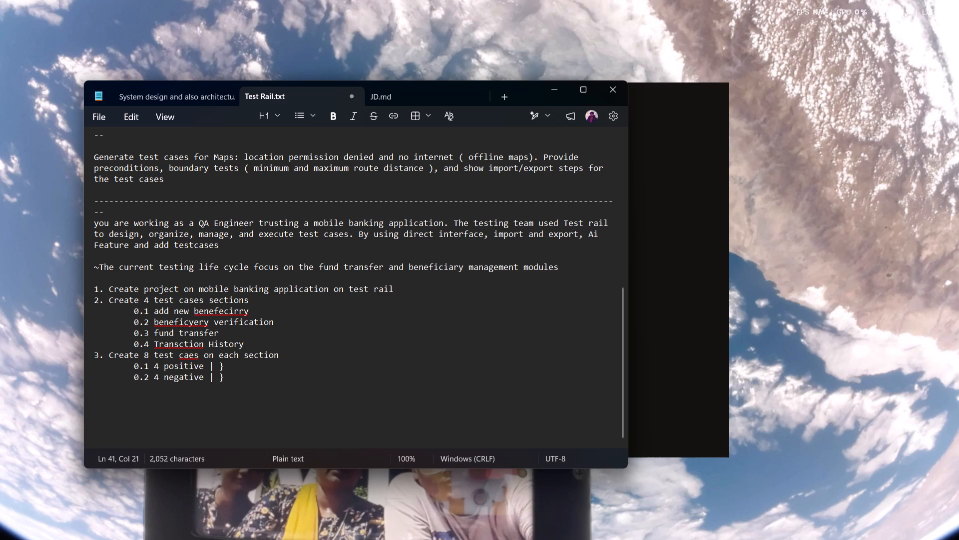
pyautogui.press('space')
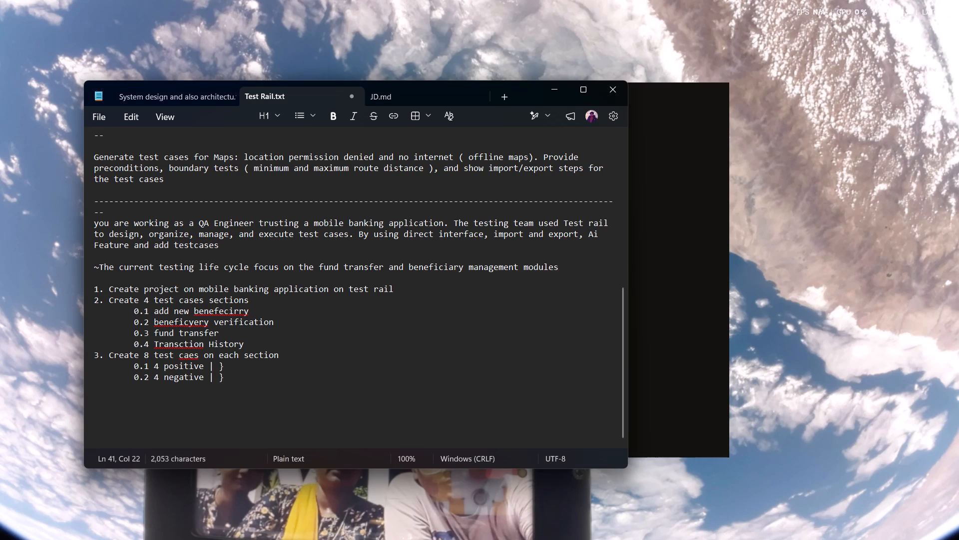
pyautogui.hotkey('shift', '|')
pyautogui.press('BackSpace')
pyautogui.write('Test Cases')
# Start an unindented item numbered "4." on the line below the "4 negative" sub-item.
pyautogui.press('Return')
pyautogui.write('4.')
pyautogui.press('space')
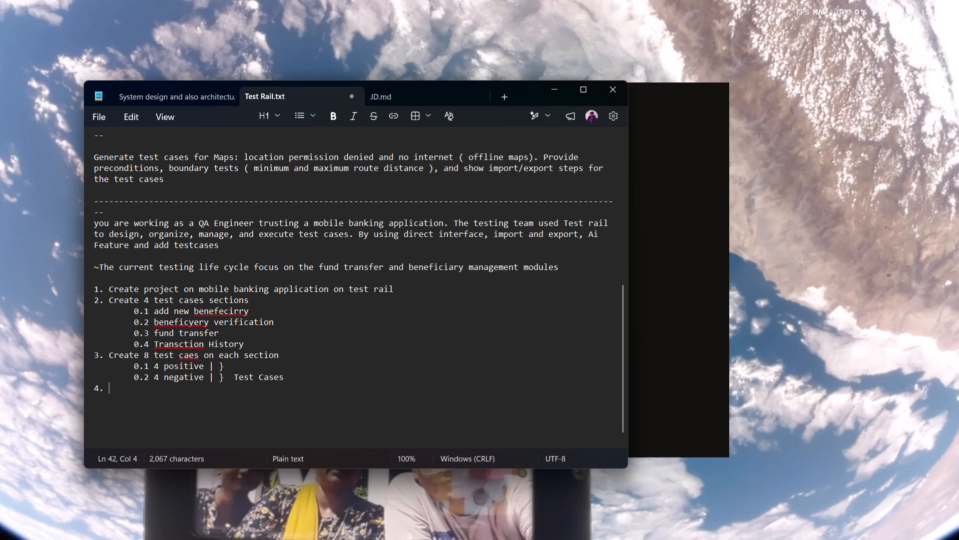
# Add tab-aligned labels after the existing text of item 3's sub-items: "pass" on the 0.1 line and "fail" on the 0.2 line.
pyautogui.click(318, 365)
pyautogui.press('Tab')
pyautogui.press('Tab')
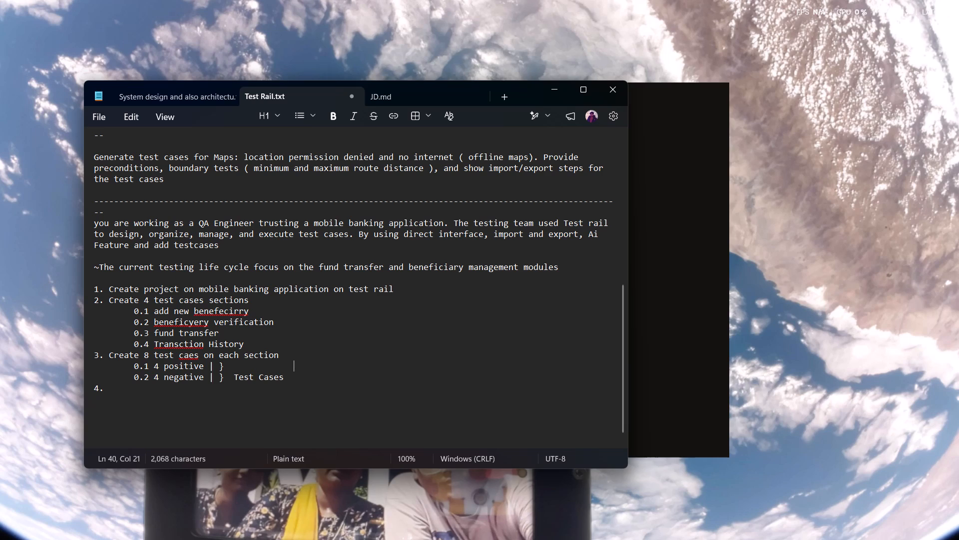
pyautogui.press('Tab')
pyautogui.write('pass')
pyautogui.press('Return')
pyautogui.press('BackSpace')
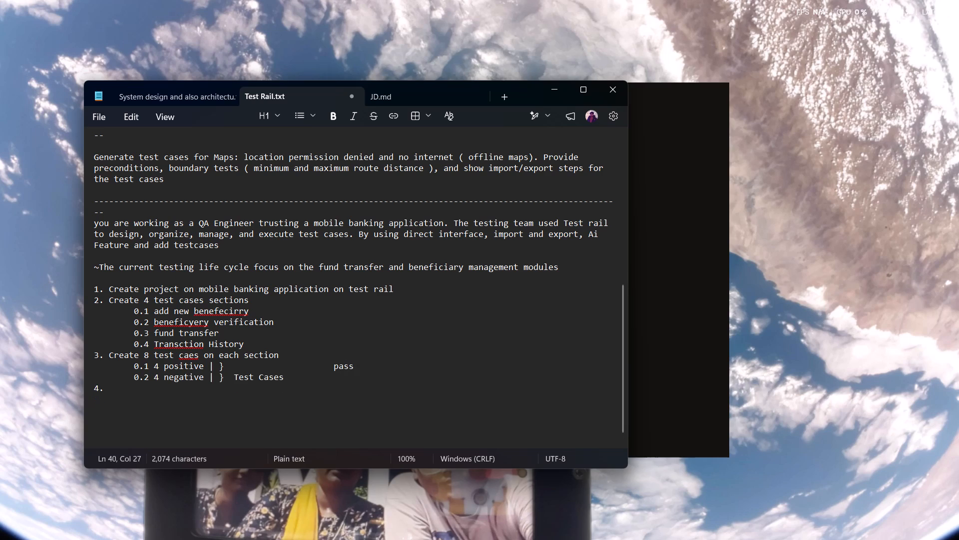
pyautogui.press('Down')
pyautogui.press('Tab')
pyautogui.press('Tab')
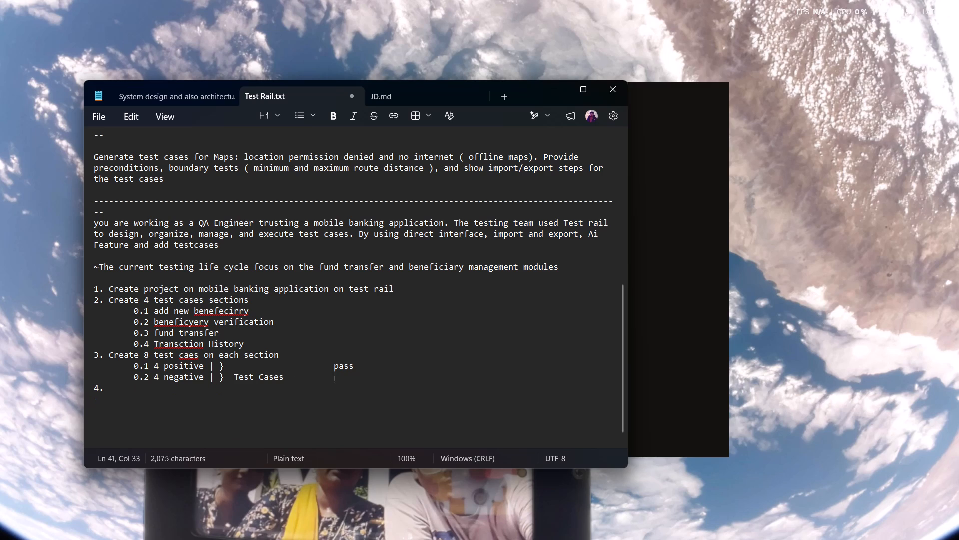
pyautogui.write('fail')
# Enclose the word "pass" between vertical bars, with a space on each side of the word.
pyautogui.click(333, 370)
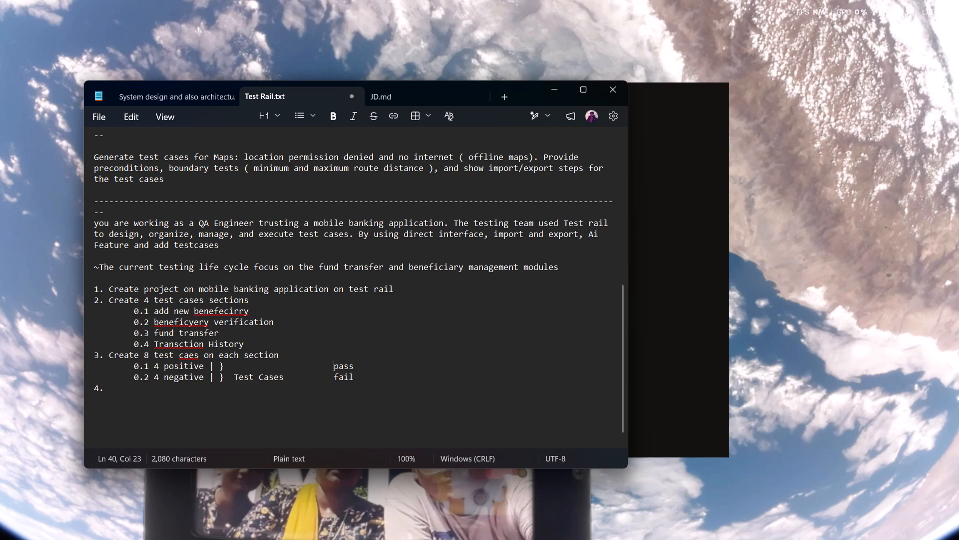
pyautogui.press('space')
pyautogui.write('\\')
pyautogui.press('BackSpace')
pyautogui.write('|')
pyautogui.press('space')
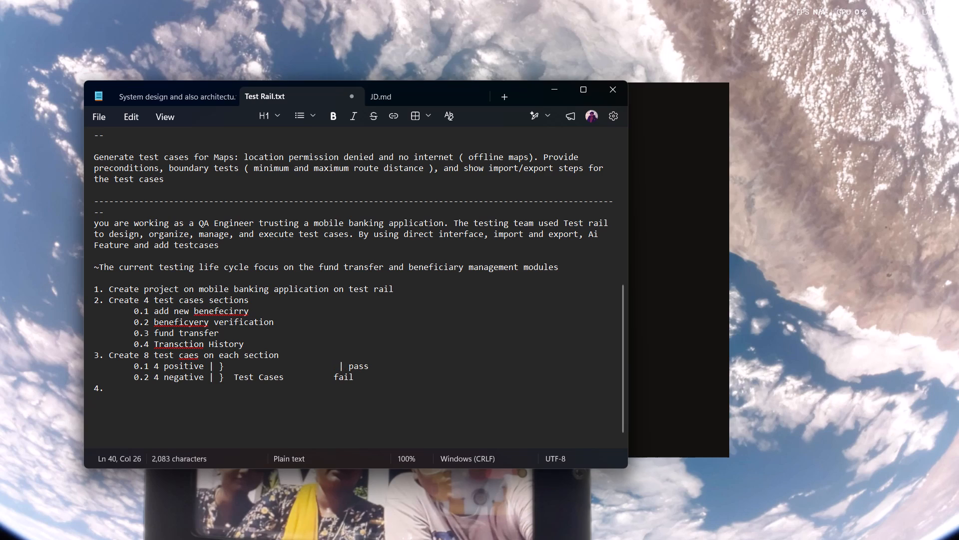
pyautogui.press('Right')
pyautogui.press('Right')
pyautogui.press('Right')
pyautogui.press('Right')
pyautogui.press('space')
pyautogui.write('\\')
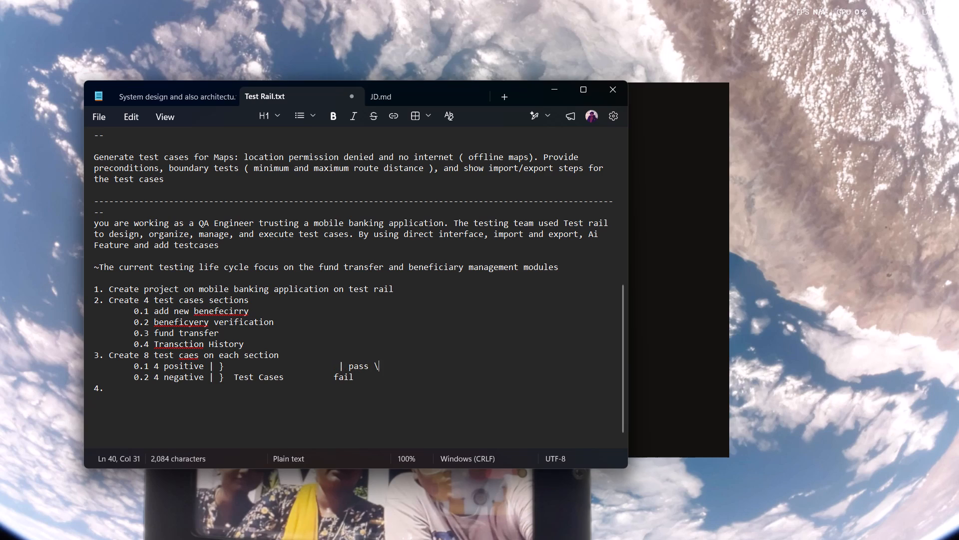
pyautogui.press('BackSpace')
pyautogui.hotkey('shift', '|')
# Add a space and a vertical bar after "fail", and place the cursor on the line below item 4.
pyautogui.press('Down')
pyautogui.press('space')
pyautogui.hotkey('shift', '|')
pyautogui.press('Down')
pyautogui.press('Down')
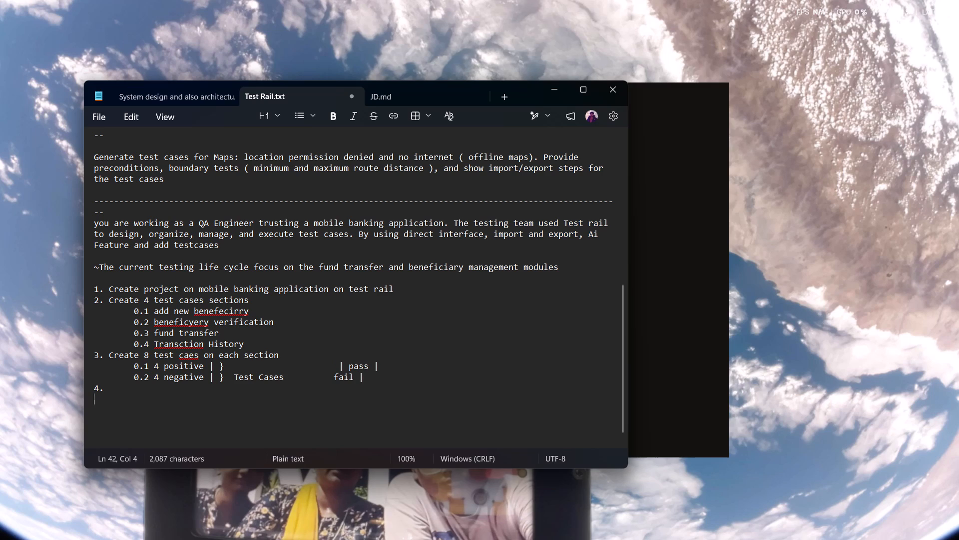
# Add a vertical bar followed by a space before "fail", aligned with the bar before "pass" on the line above.
pyautogui.press('Left')
pyautogui.press('Left')
pyautogui.press('Left')
pyautogui.press('Left')
pyautogui.press('Left')
pyautogui.press('Left')
pyautogui.press('Left')
pyautogui.press('Left')
pyautogui.press('Left')
pyautogui.press('Left')
pyautogui.press('Left')
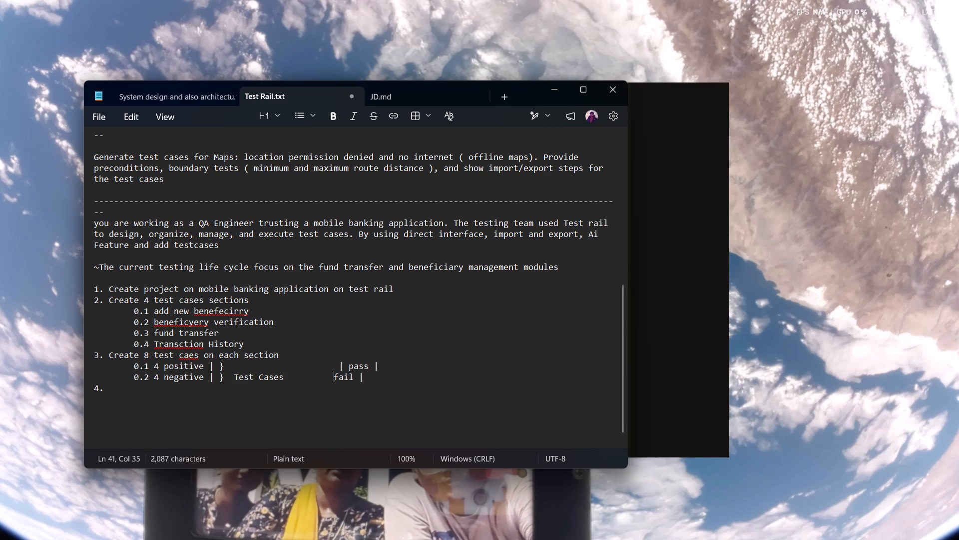
pyautogui.press('space')
pyautogui.write('|')
pyautogui.press('space')
# Begin item 4's text with "Include appropriate test case details such as".
pyautogui.click(299, 388)
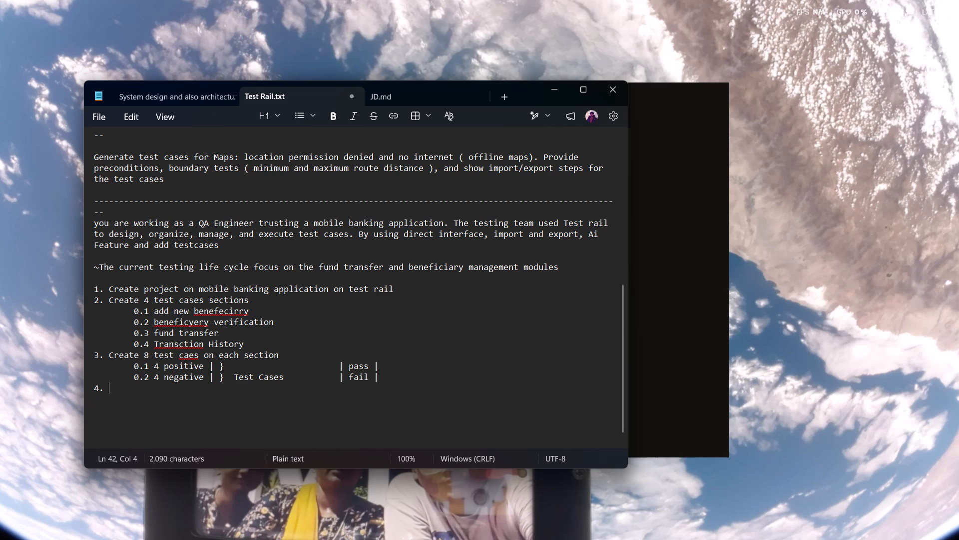
pyautogui.write('Include appro')
pyautogui.write('pi')
pyautogui.write('ate')
pyautogui.press('space')
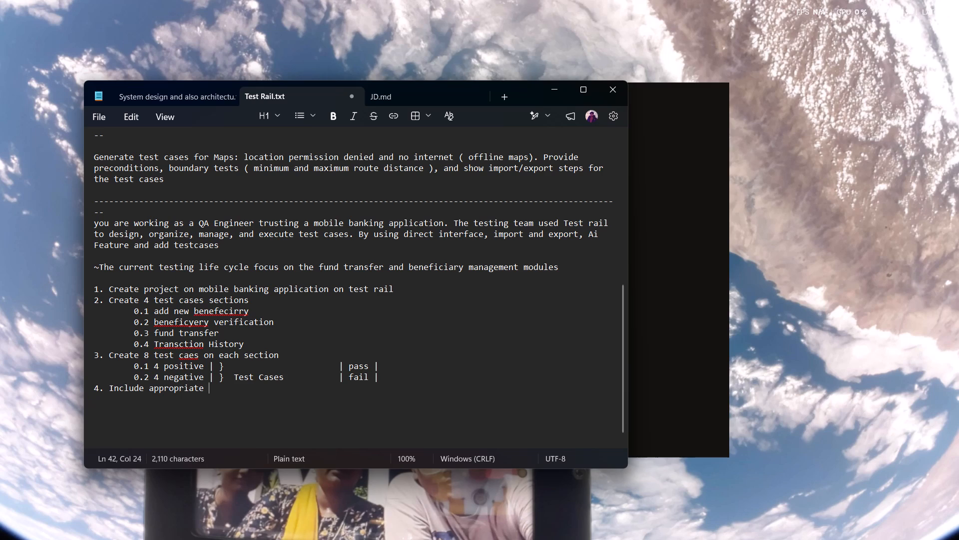
pyautogui.write('test case dea')
pyautogui.press('BackSpace')
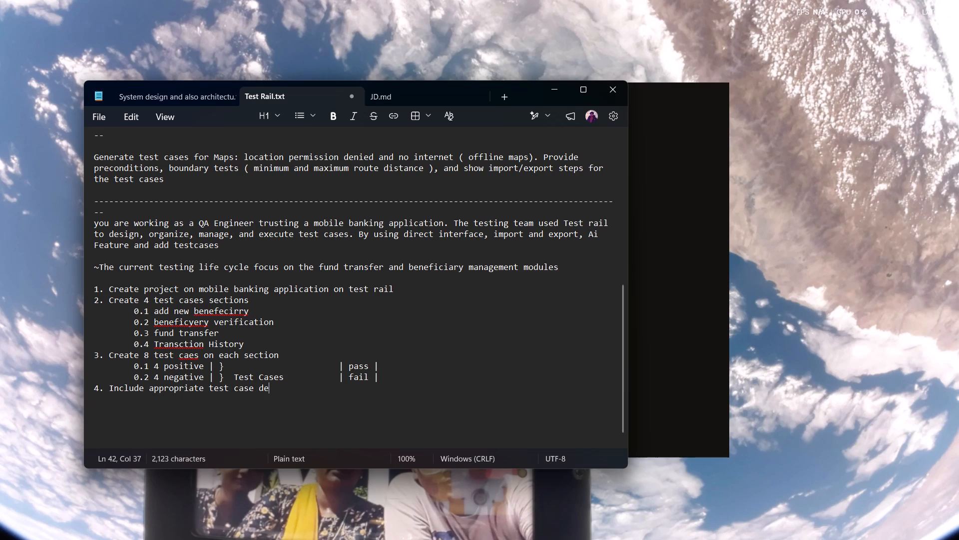
pyautogui.write('tails')
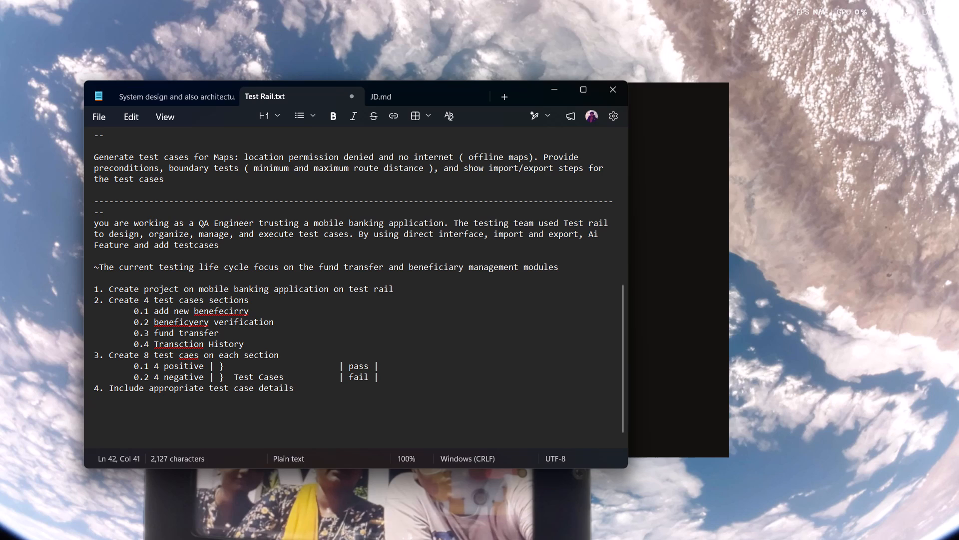
pyautogui.press('space')
pyautogui.write('such as')
pyautogui.press('space')
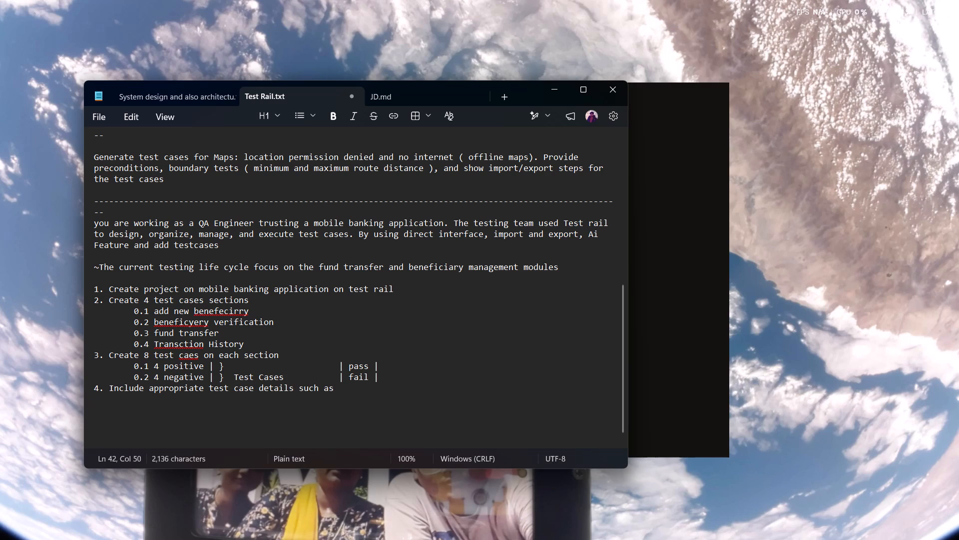
# Continue item 4 with the first listed details, "test case ID, Title,".
pyautogui.write('test')
pyautogui.press('space')
pyautogui.write('case')
pyautogui.press('space')
pyautogui.write('ID.')
pyautogui.press('BackSpace')
pyautogui.press('.')
pyautogui.press('BackSpace')
pyautogui.write(',')
pyautogui.press('space')
pyautogui.write('Title')
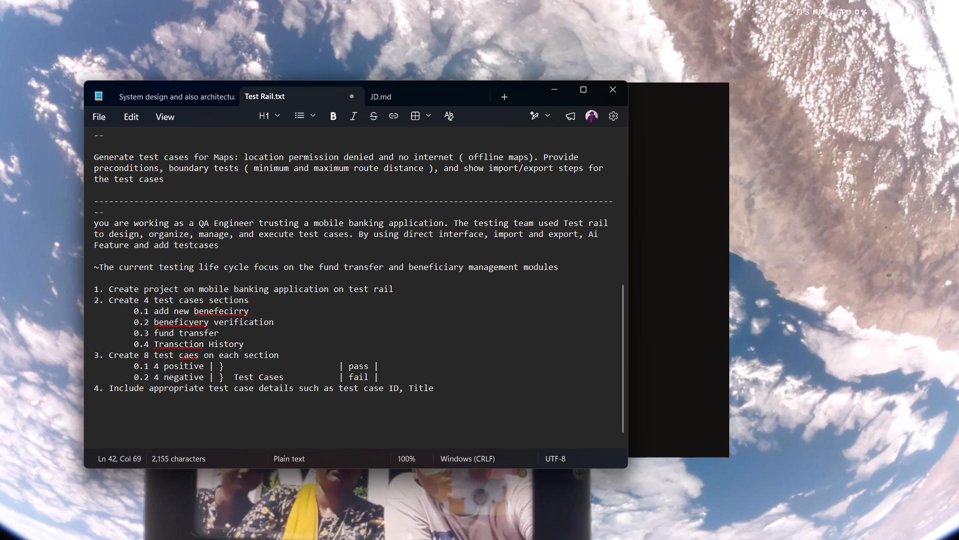
pyautogui.write(',')
pyautogui.press('space')
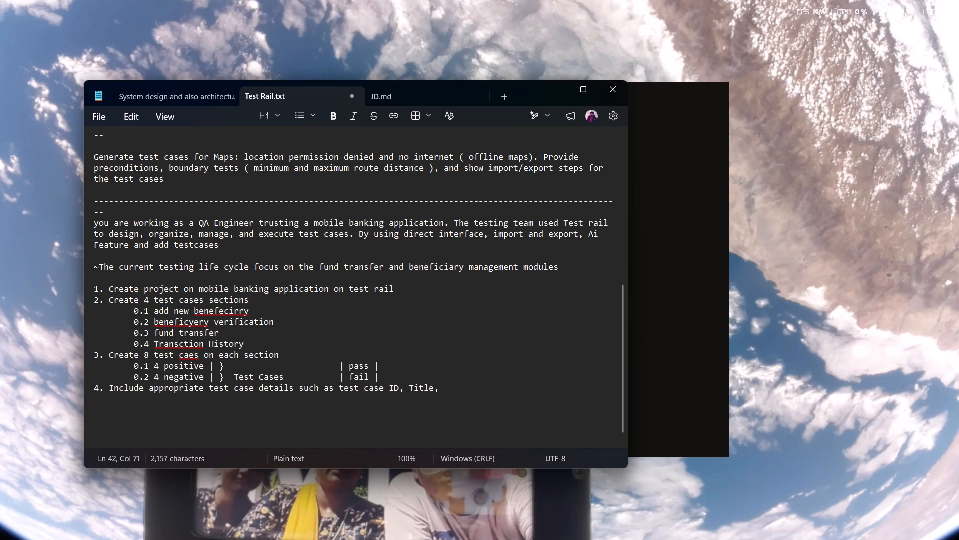
# Complete item 4's list with "precondtions, steps, expected result, ans actual result".
pyautogui.write('precondtions')
pyautogui.press('space')
pyautogui.press('BackSpace')
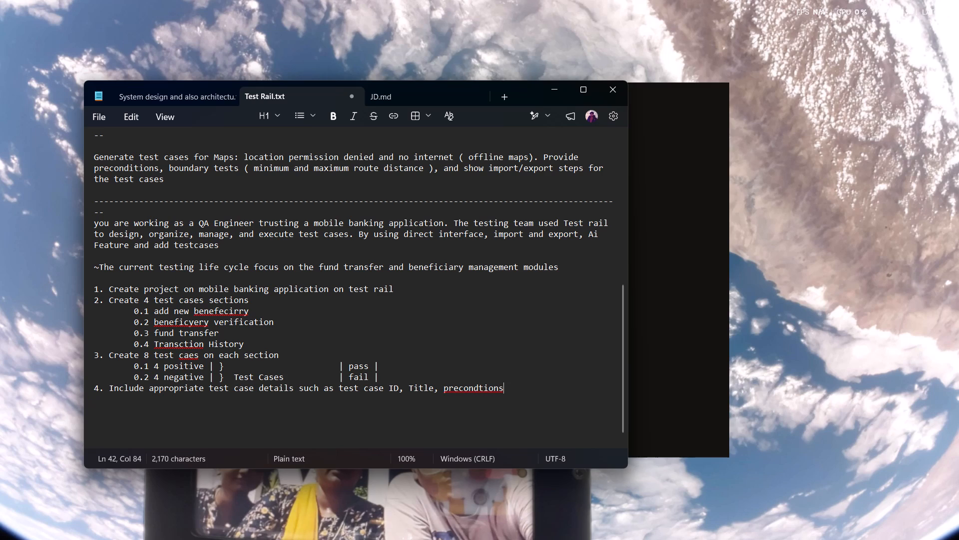
pyautogui.write(', steps,')
pyautogui.press('space')
pyautogui.press('e')
pyautogui.write('xpecteed')
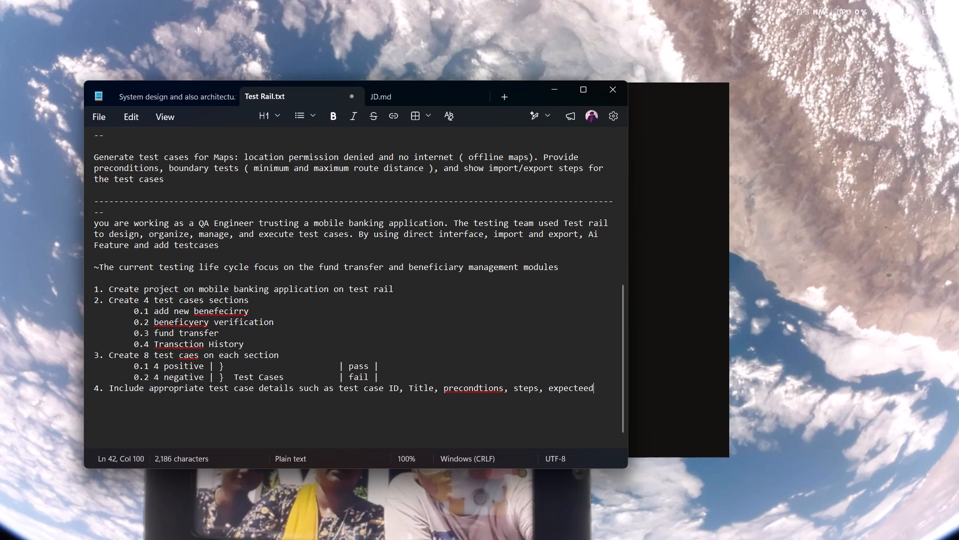
pyautogui.press('space')
pyautogui.write('result.')
pyautogui.press('space')
pyautogui.press('BackSpace')
pyautogui.press('BackSpace')
pyautogui.write(',')
pyautogui.press('space')
pyautogui.write('ans actual result')
# Start an item numbered "5." on a new line below item 4.
pyautogui.press('Return')
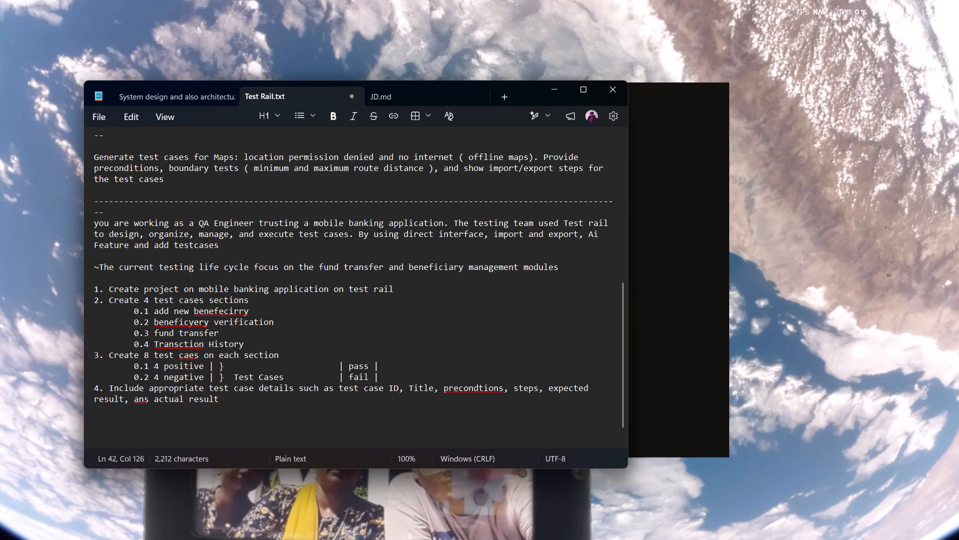
pyautogui.press('4')
pyautogui.press('BackSpace')
pyautogui.write('5.')
pyautogui.press('Return')
pyautogui.press('space')
pyautogui.press('BackSpace')
pyautogui.press('BackSpace')
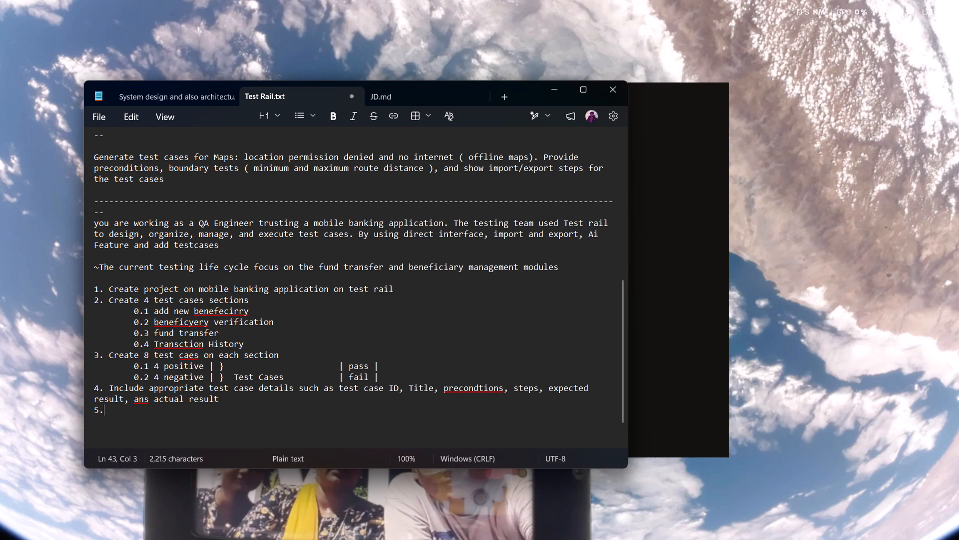
pyautogui.press('BackSpace')
pyautogui.write('.')
pyautogui.press('space')
# Indent item 4's wrapped second line, starting at "result", to the same depth as the sub-items above.
pyautogui.click(91, 401)
pyautogui.click(92, 399)
pyautogui.click(92, 399)
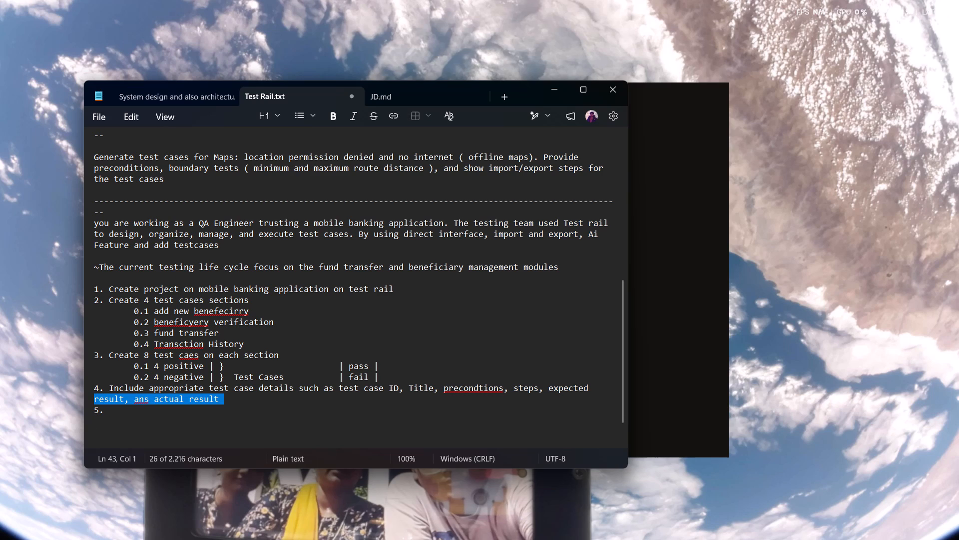
pyautogui.click(98, 399)
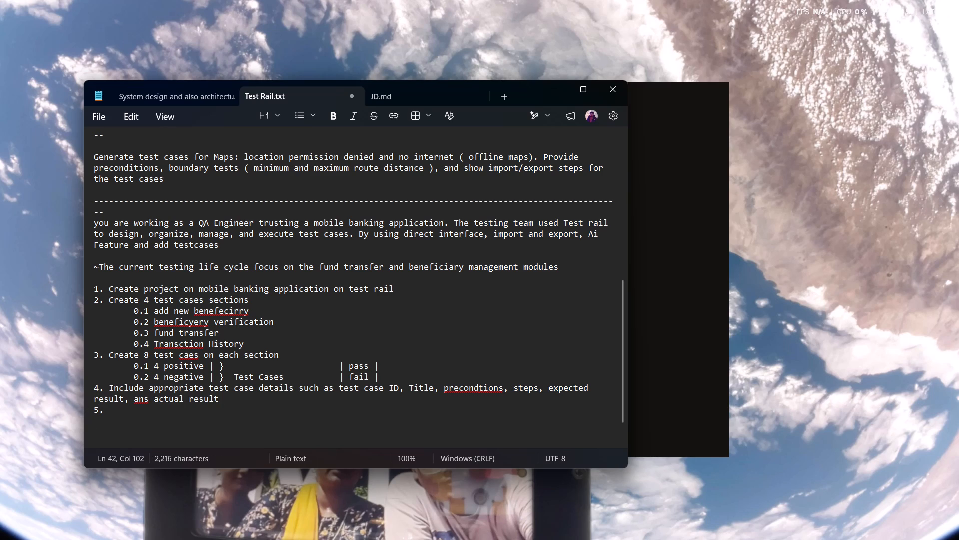
pyautogui.press('Left')
pyautogui.press('Tab')
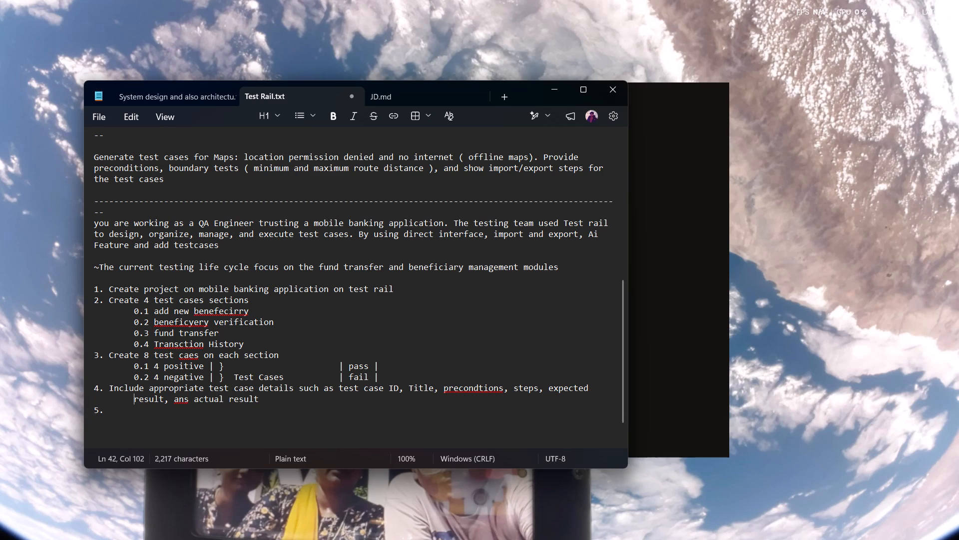
pyautogui.press('BackSpace')
pyautogui.press('space')
pyautogui.press('space')
pyautogui.press('space')
pyautogui.press('space')
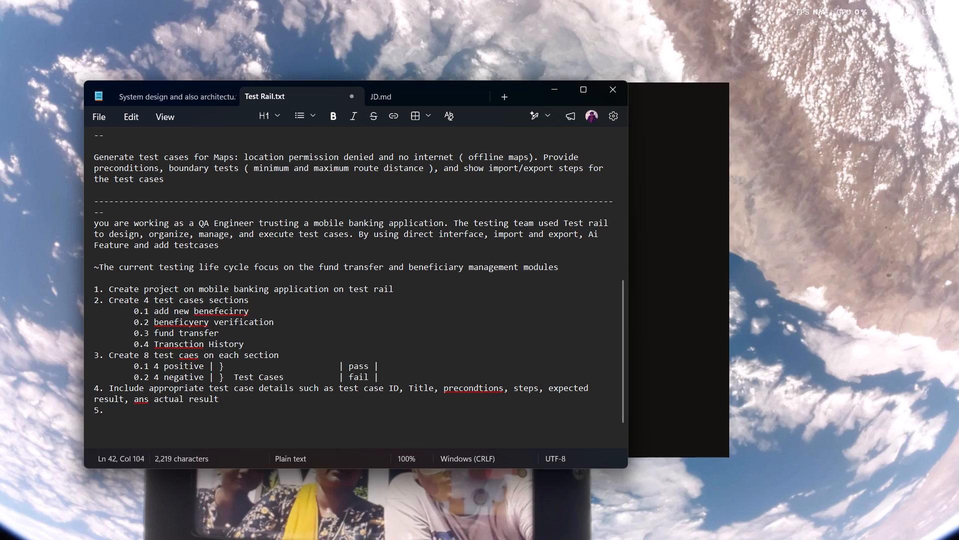
pyautogui.press('space')
pyautogui.press('space')
pyautogui.press('space')
pyautogui.press('Tab')
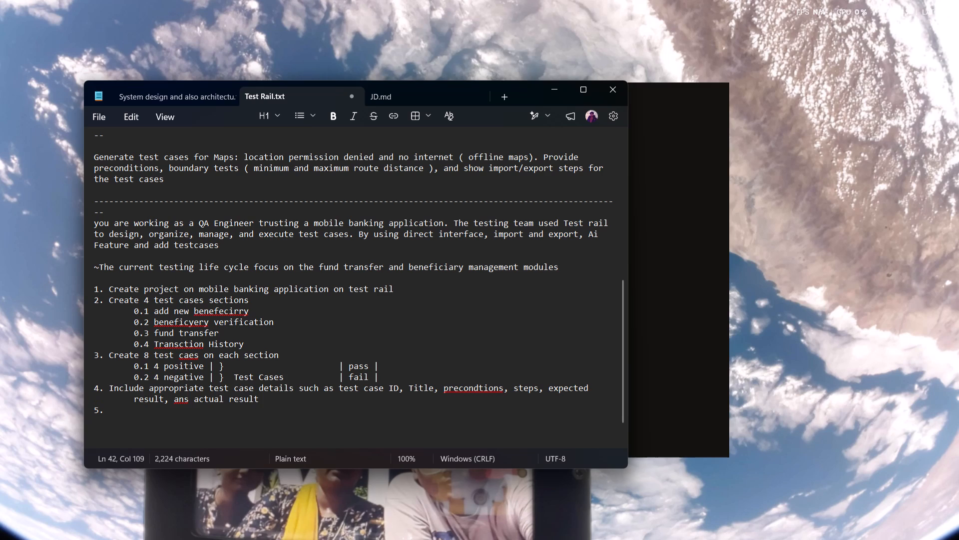
# Write item 5 as "Organize all test cases under respective sections in test rail".
pyautogui.click(116, 413)
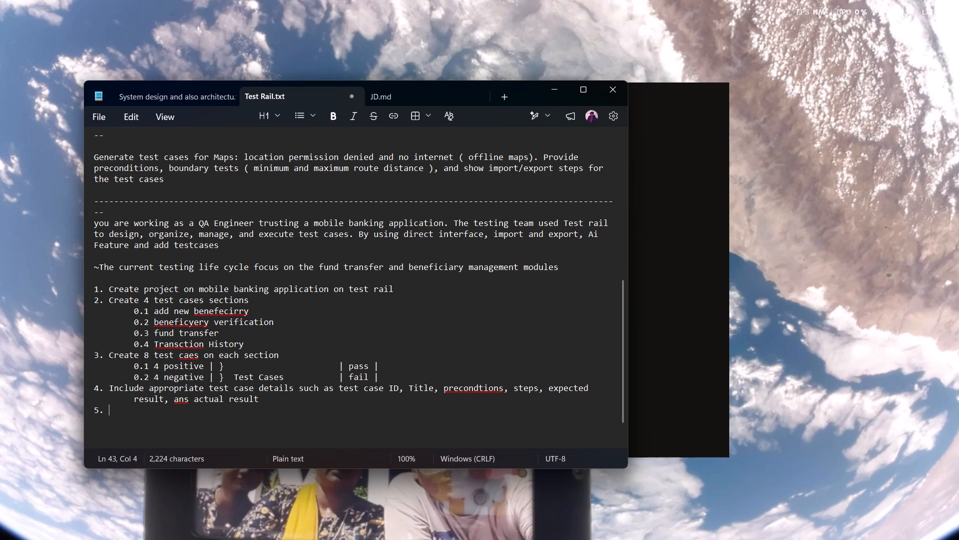
pyautogui.write('Organize all test cases under e')
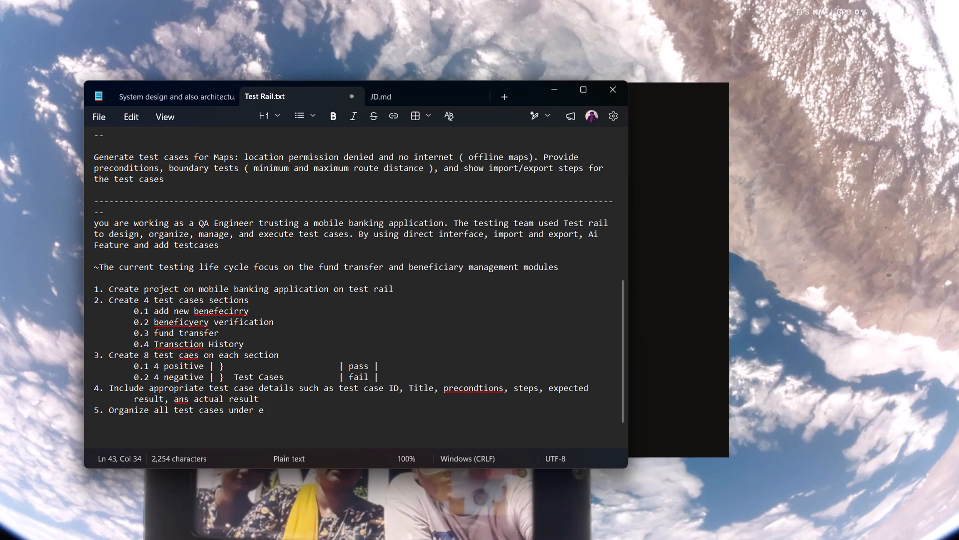
pyautogui.press('BackSpace')
pyautogui.write('respectio')
pyautogui.press('BackSpace')
pyautogui.press('BackSpace')
pyautogui.write('ive section under')
pyautogui.press('space')
pyautogui.press('BackSpace')
pyautogui.press('BackSpace')
pyautogui.press('BackSpace')
pyautogui.press('BackSpace')
pyautogui.press('BackSpace')
pyautogui.press('BackSpace')
pyautogui.press('BackSpace')
pyautogui.press('BackSpace')
pyautogui.press('BackSpace')
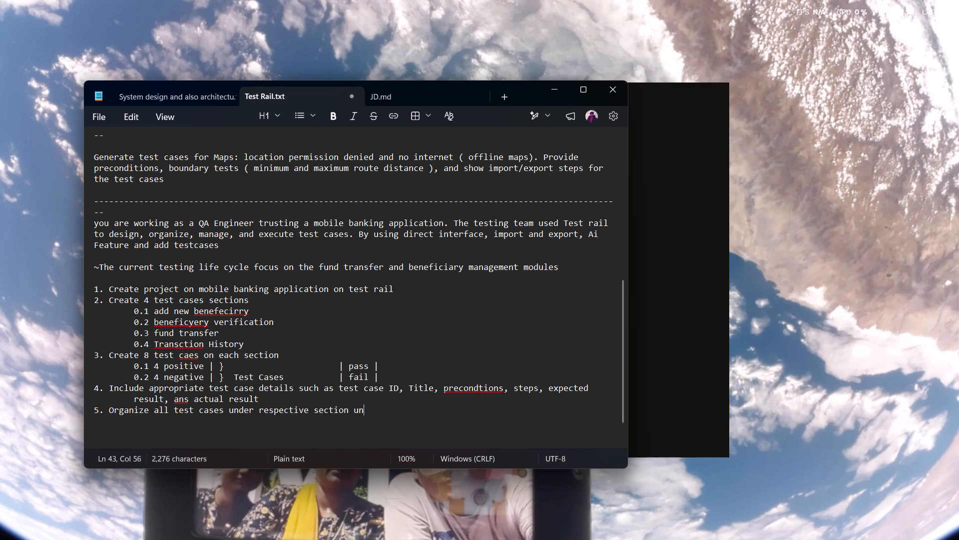
pyautogui.write('ons in test rail')
# Start an item numbered "6." on a new line below item 5.
pyautogui.press('Return')
pyautogui.write('6.')
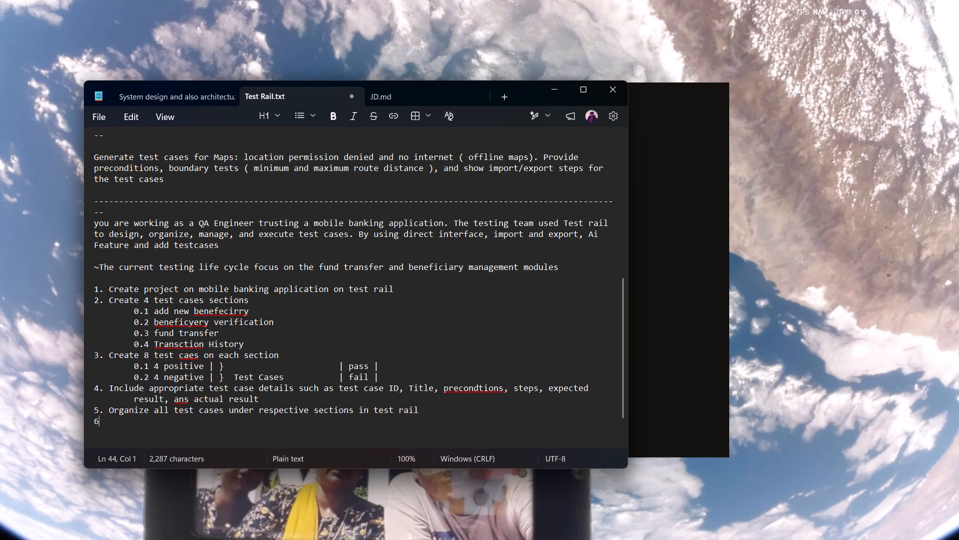
pyautogui.press('space')
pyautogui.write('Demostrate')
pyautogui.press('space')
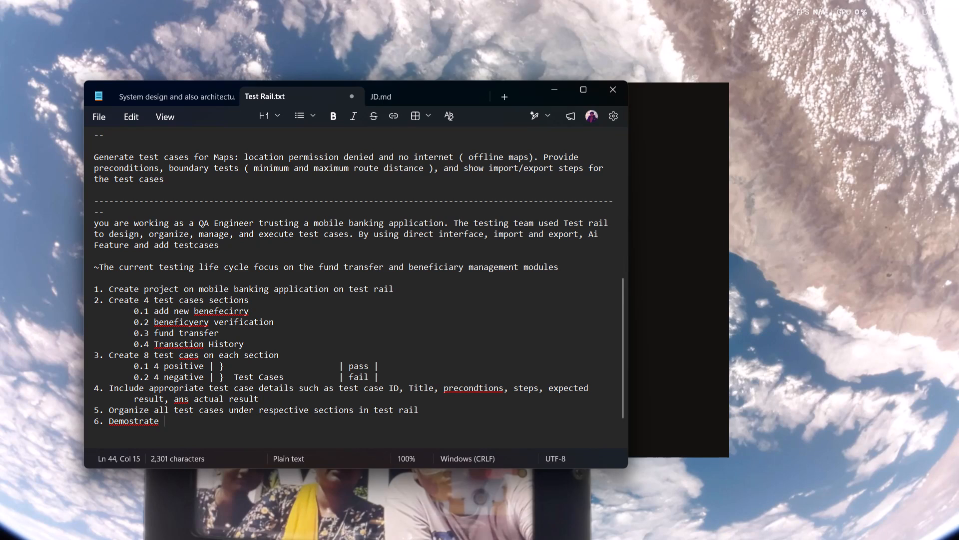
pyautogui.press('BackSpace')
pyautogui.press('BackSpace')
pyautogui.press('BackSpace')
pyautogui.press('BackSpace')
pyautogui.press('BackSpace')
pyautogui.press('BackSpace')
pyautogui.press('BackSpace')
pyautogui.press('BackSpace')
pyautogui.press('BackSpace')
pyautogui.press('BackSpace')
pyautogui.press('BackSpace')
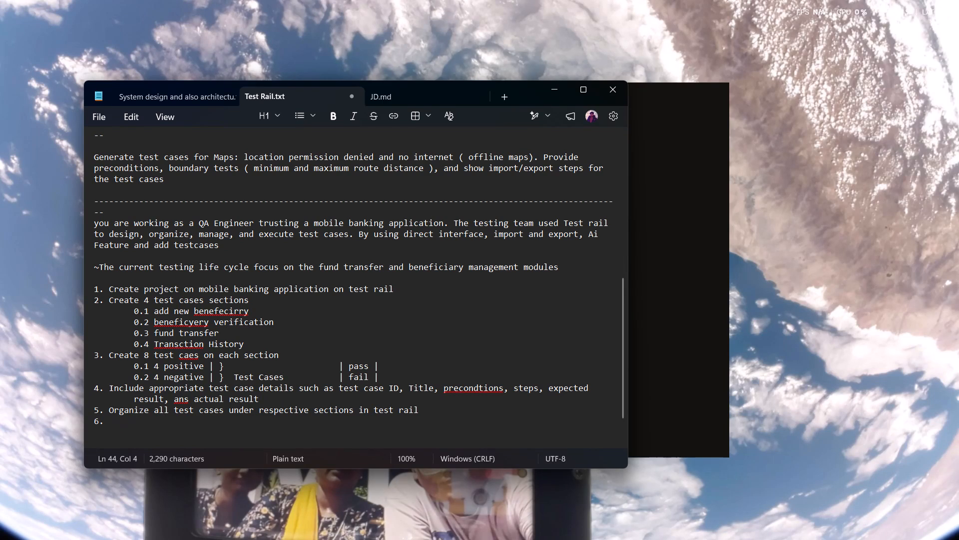
# Write item 6 as "Exectue all test cases and mark them pass or fail".
pyautogui.write('Exectue all test cases and maek')
pyautogui.press('space')
pyautogui.press('BackSpace')
pyautogui.press('BackSpace')
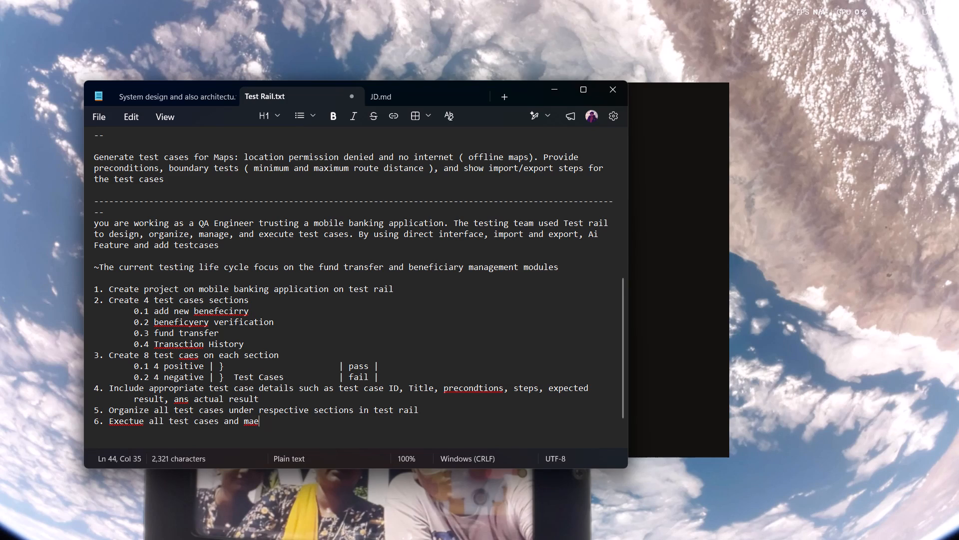
pyautogui.write('rk')
pyautogui.press('space')
pyautogui.press('BackSpace')
pyautogui.press('BackSpace')
pyautogui.press('BackSpace')
pyautogui.press('BackSpace')
pyautogui.write('rk them pass or fail')
pyautogui.press('space')
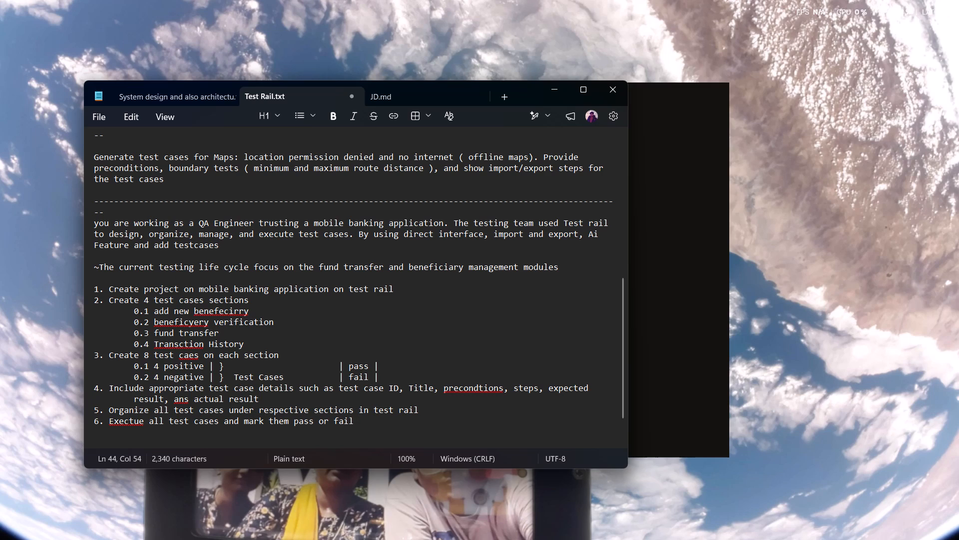
# Reword the end of item 6, after "Exectue all test cases and", to "record their staus as pass or fail".
pyautogui.press('BackSpace')
pyautogui.press('BackSpace')
pyautogui.press('BackSpace')
pyautogui.press('BackSpace')
pyautogui.press('BackSpace')
pyautogui.press('BackSpace')
pyautogui.press('BackSpace')
pyautogui.press('BackSpace')
pyautogui.press('BackSpace')
pyautogui.press('BackSpace')
pyautogui.press('BackSpace')
pyautogui.press('BackSpace')
pyautogui.press('BackSpace')
pyautogui.press('BackSpace')
pyautogui.press('BackSpace')
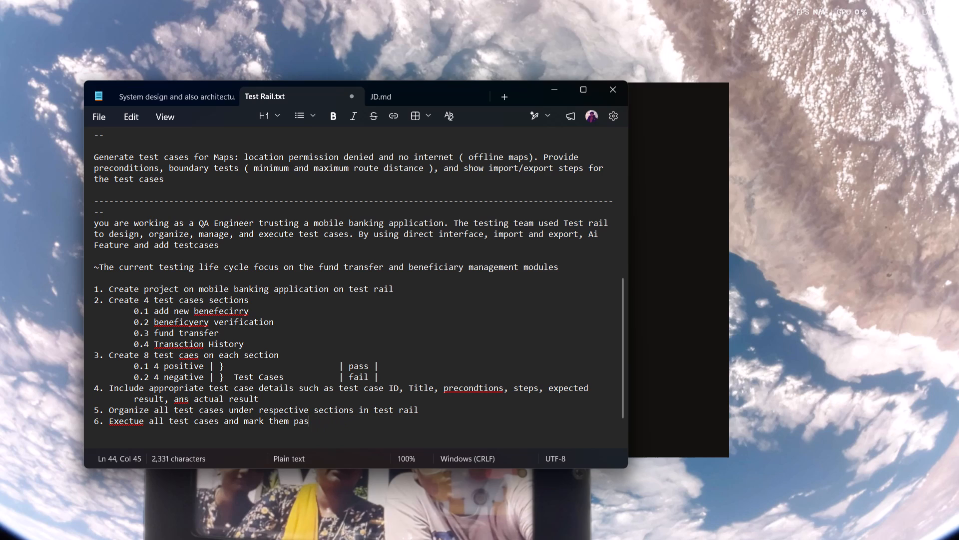
pyautogui.press('BackSpace')
pyautogui.press('BackSpace')
pyautogui.press('BackSpace')
pyautogui.press('BackSpace')
pyautogui.press('BackSpace')
pyautogui.press('BackSpace')
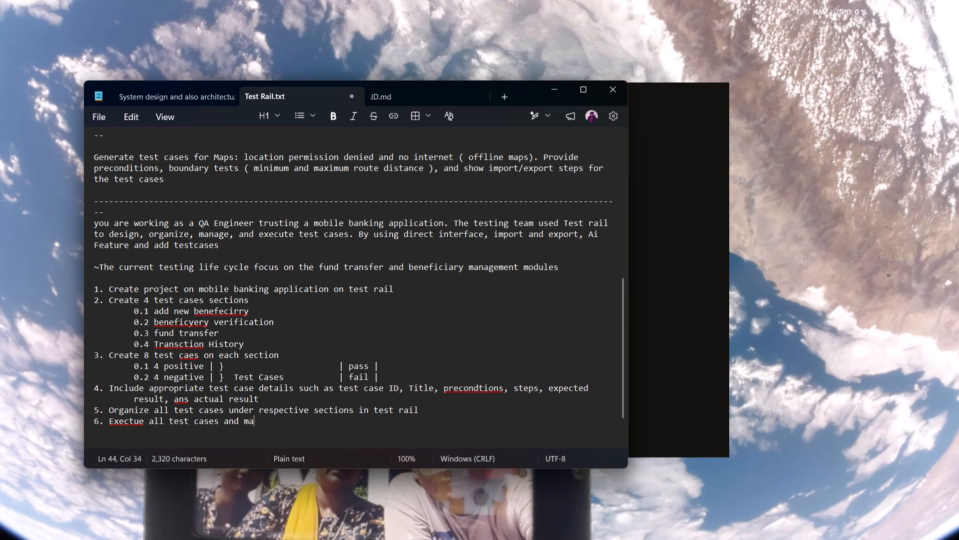
pyautogui.press('BackSpace')
pyautogui.press('BackSpace')
pyautogui.write('reci')
pyautogui.press('BackSpace')
pyautogui.write('oder')
pyautogui.press('BackSpace')
pyautogui.press('BackSpace')
pyautogui.press('BackSpace')
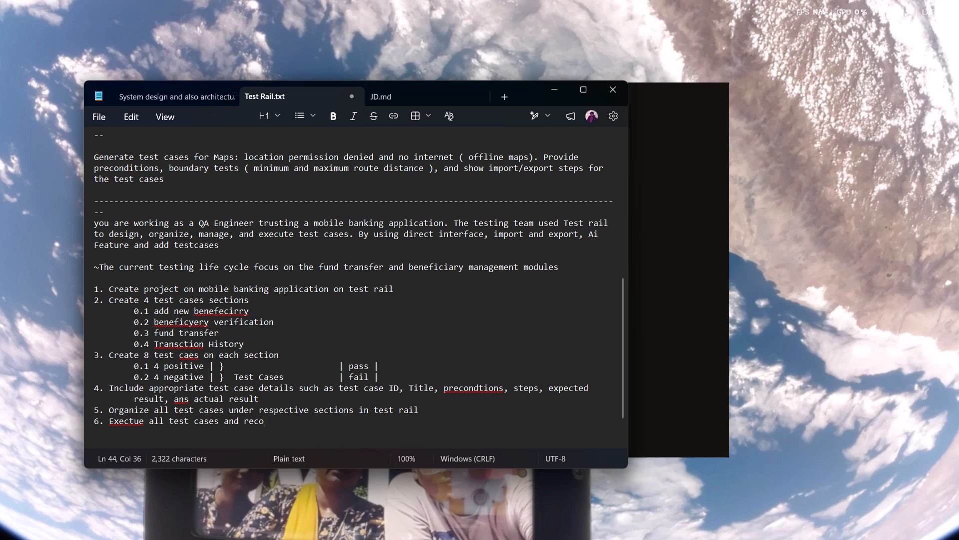
pyautogui.press('e')
pyautogui.press('BackSpace')
pyautogui.write('rd their staus as pass or fail')
# Start an item numbered "7." on a new line below item 6.
pyautogui.press('Return')
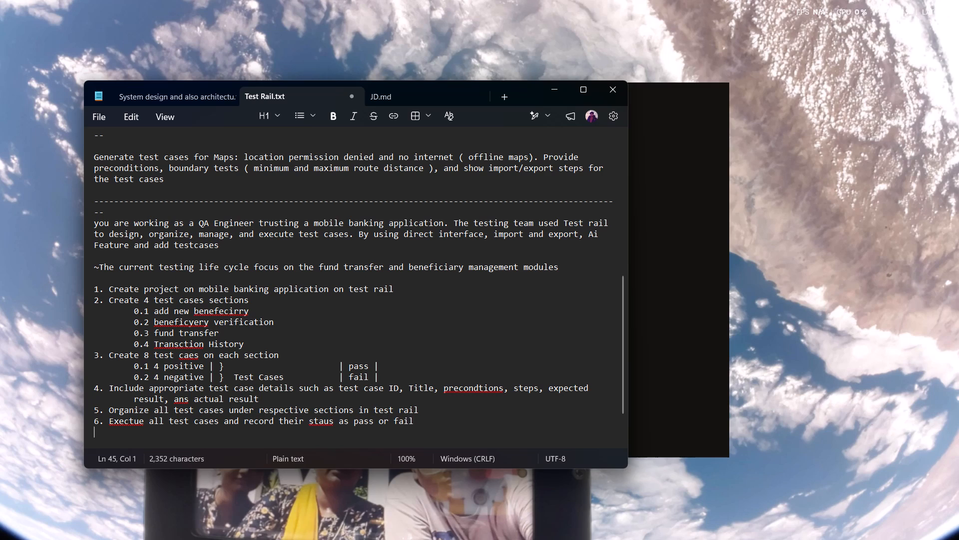
pyautogui.write('7.')
pyautogui.press('space')
# Correct the misspellings under item 2 to "beneficiary" in 0.1 and 0.2 and "Transaction" in 0.4, and "caes" in item 3 to "case".
pyautogui.click(198, 311)
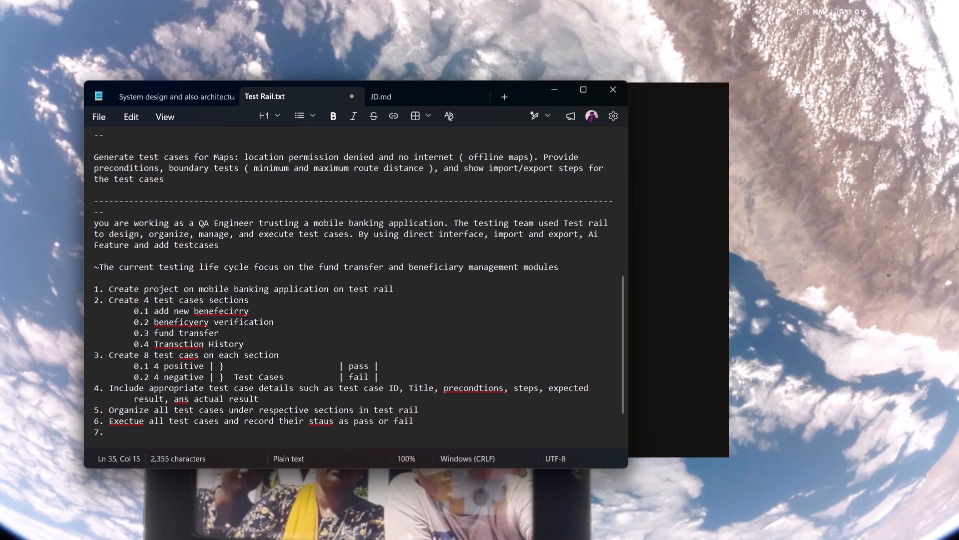
pyautogui.click(234, 330)
pyautogui.click(182, 323)
pyautogui.click(202, 340)
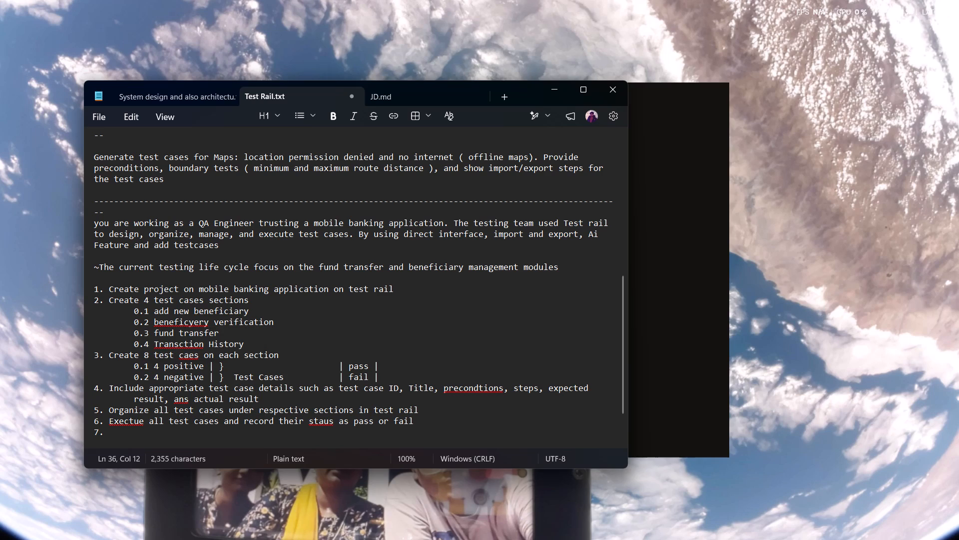
pyautogui.click(193, 341)
pyautogui.click(211, 360)
pyautogui.click(194, 357)
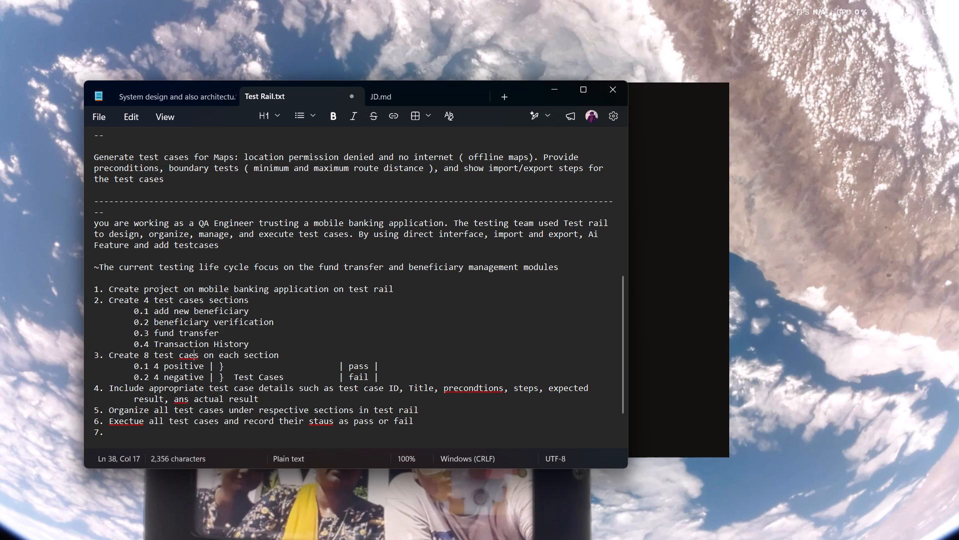
pyautogui.click(194, 375)
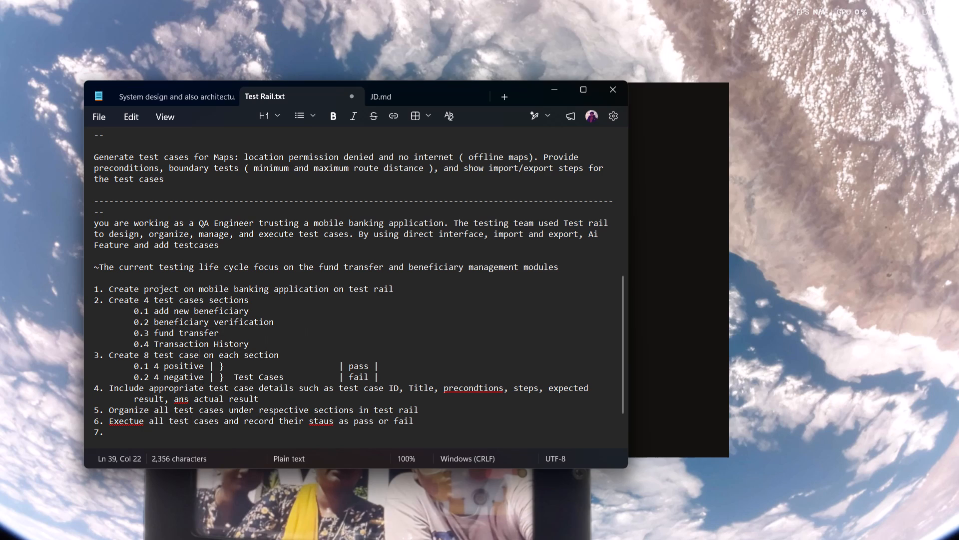
# Correct the spelling in item 4, changing "precondtions" to "preconditions" and "ans" to "and".
pyautogui.click(471, 390)
pyautogui.click(447, 409)
pyautogui.click(184, 399)
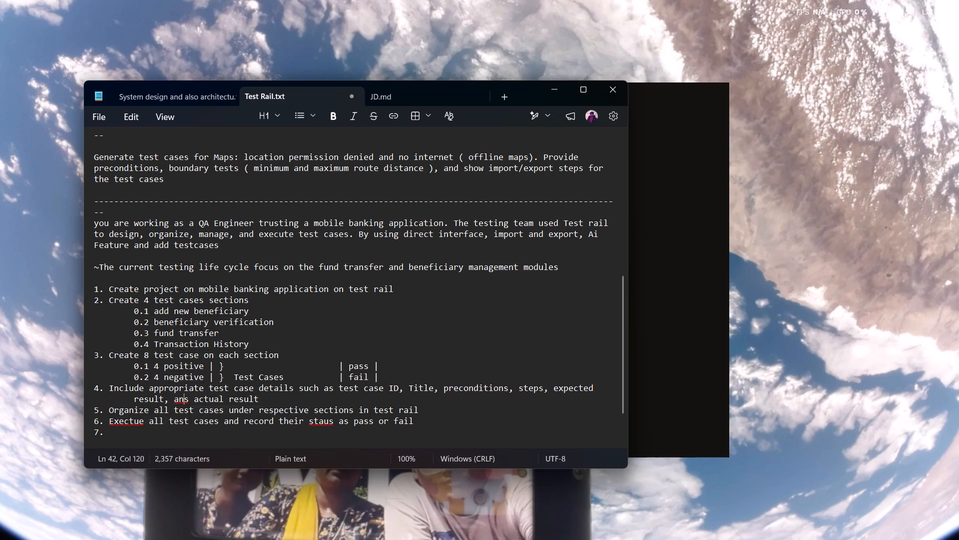
pyautogui.click(194, 420)
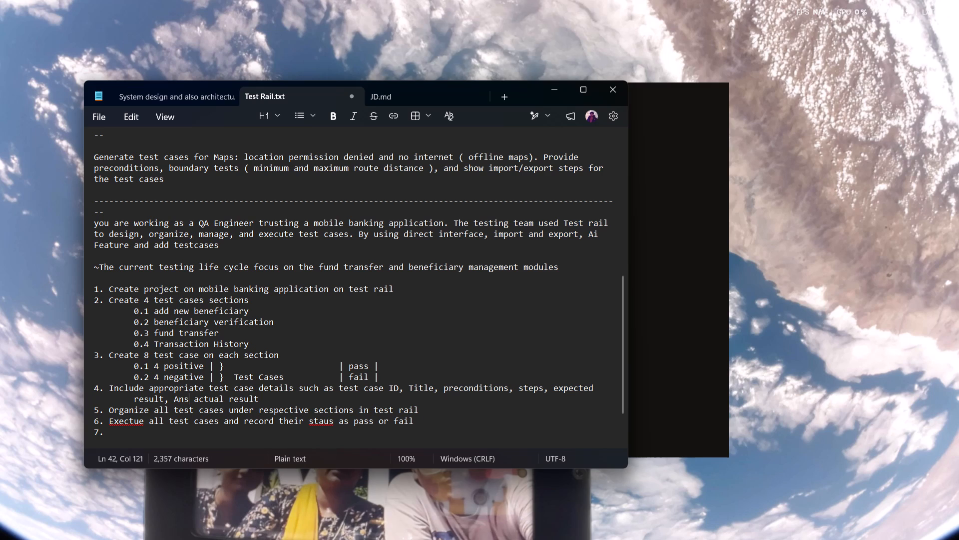
pyautogui.press('BackSpace')
pyautogui.press('BackSpace')
pyautogui.press('BackSpace')
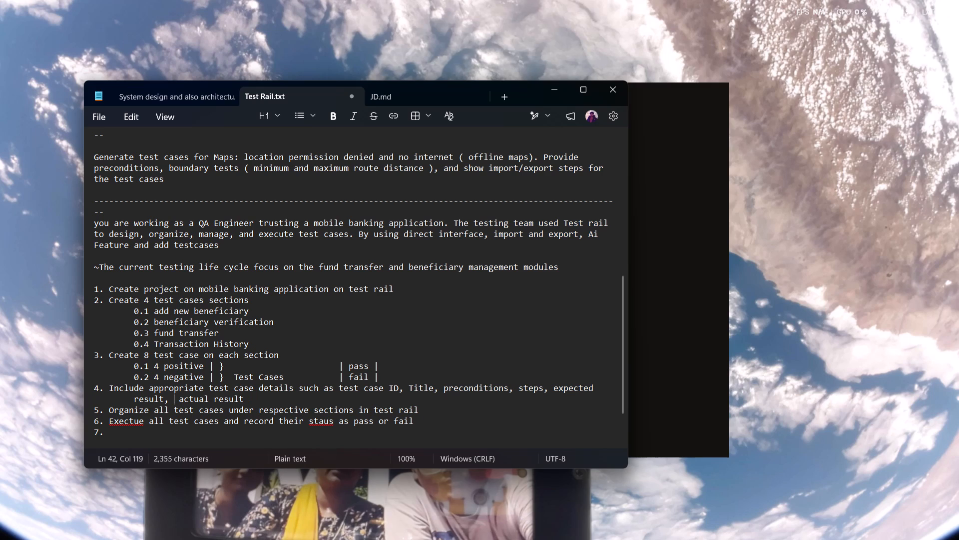
pyautogui.write('and')
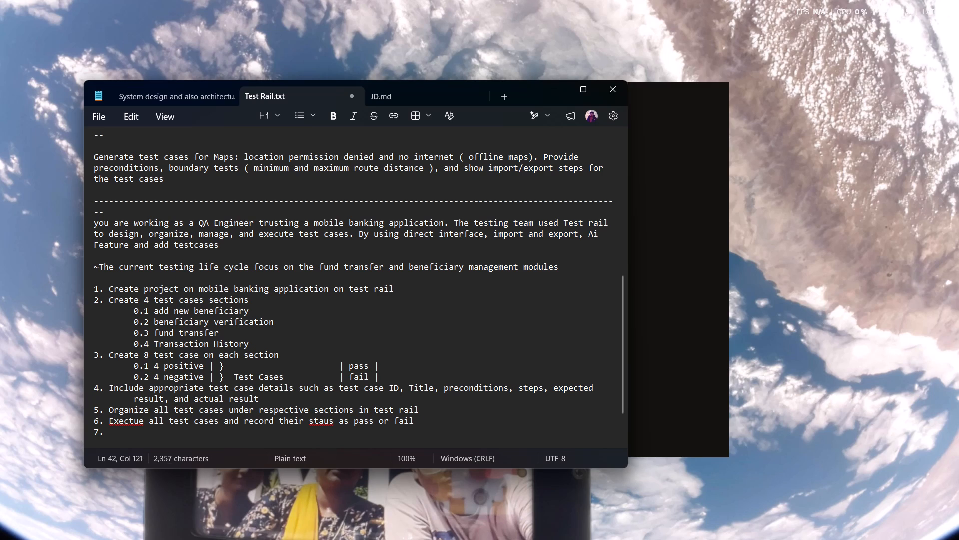
# Correct the misspelled words in item 6, changing "Exectue" to "Execute" and fixing "staus".
pyautogui.click(115, 423)
pyautogui.click(165, 443)
pyautogui.click(314, 420)
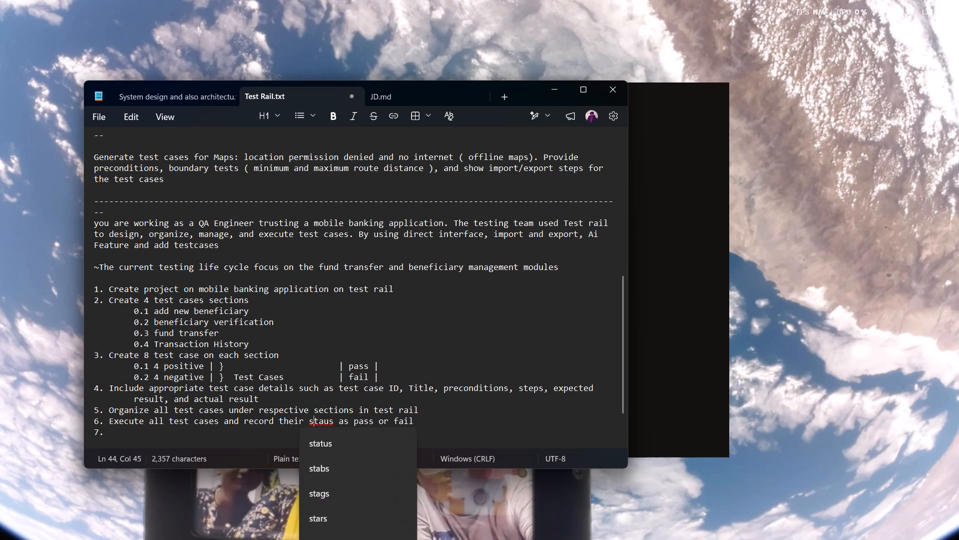
# Replace the misspelled "staus" in item 6 with "status" and return to the end of the empty item 7.
pyautogui.click(314, 440)
pyautogui.click(248, 436)
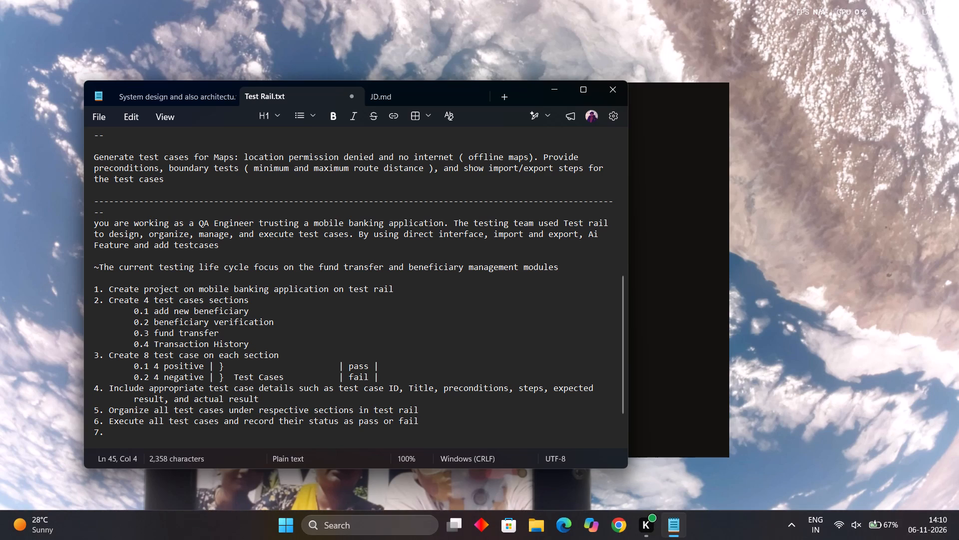
# Switch to Google Chrome and open a new tab beside the university network login page.
pyautogui.click(630, 521)
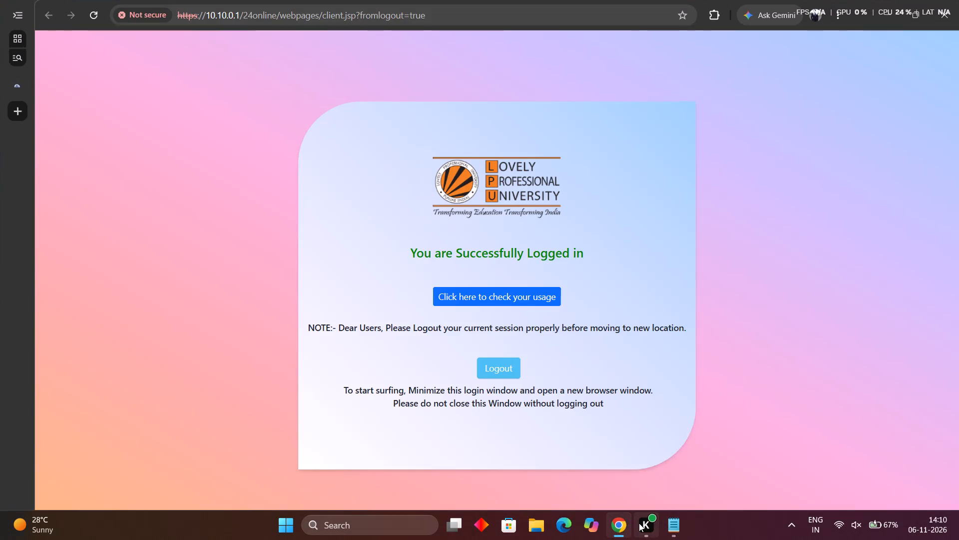
pyautogui.click(13, 108)
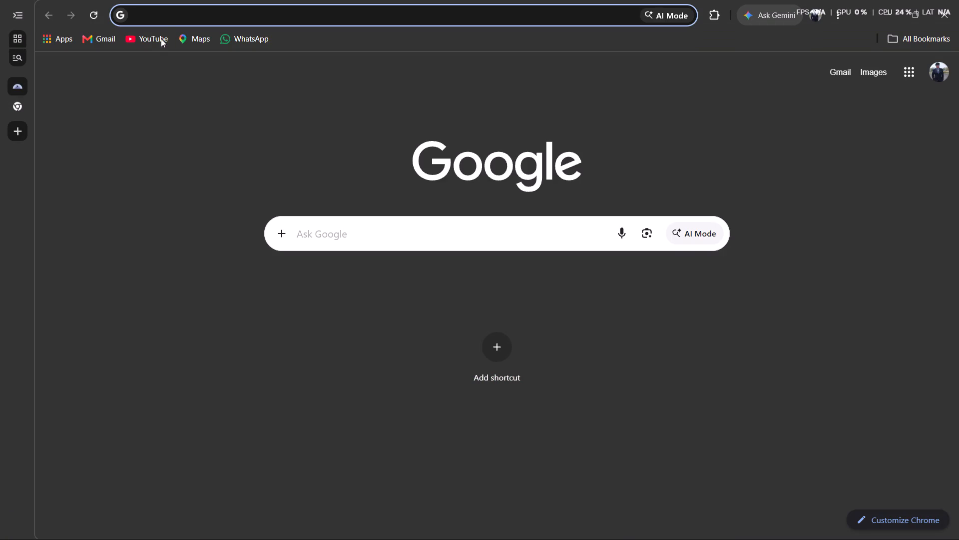
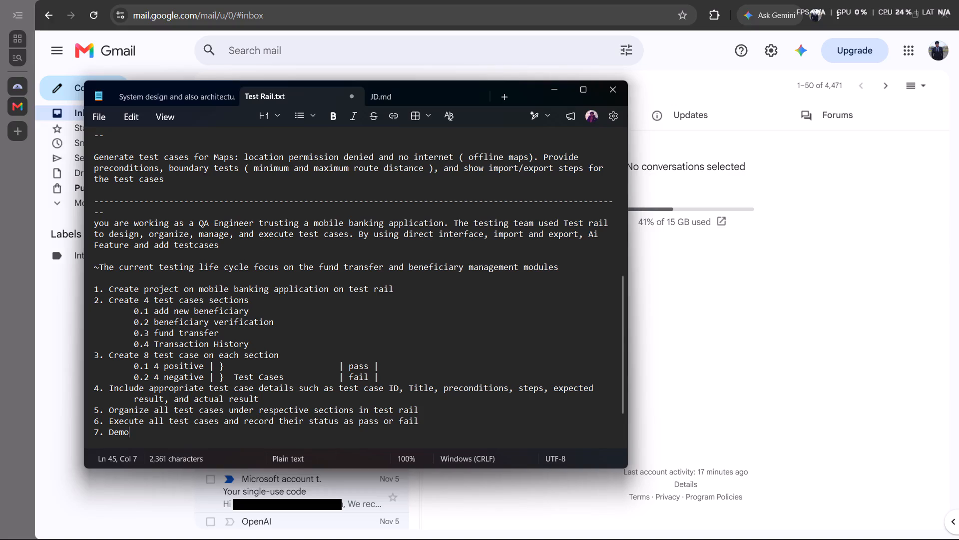
# Continue item 7 so it reads "Demonstrate on how to import test cases into test rail using".
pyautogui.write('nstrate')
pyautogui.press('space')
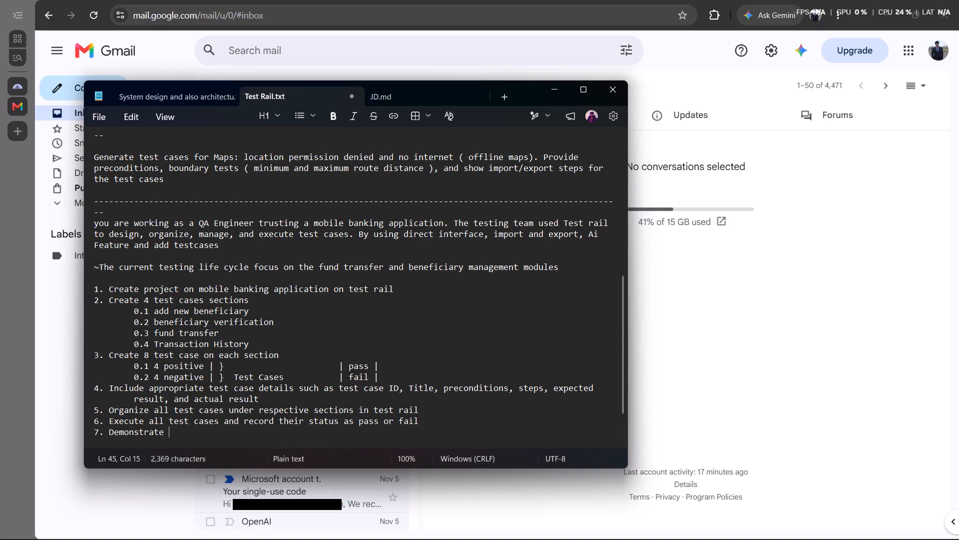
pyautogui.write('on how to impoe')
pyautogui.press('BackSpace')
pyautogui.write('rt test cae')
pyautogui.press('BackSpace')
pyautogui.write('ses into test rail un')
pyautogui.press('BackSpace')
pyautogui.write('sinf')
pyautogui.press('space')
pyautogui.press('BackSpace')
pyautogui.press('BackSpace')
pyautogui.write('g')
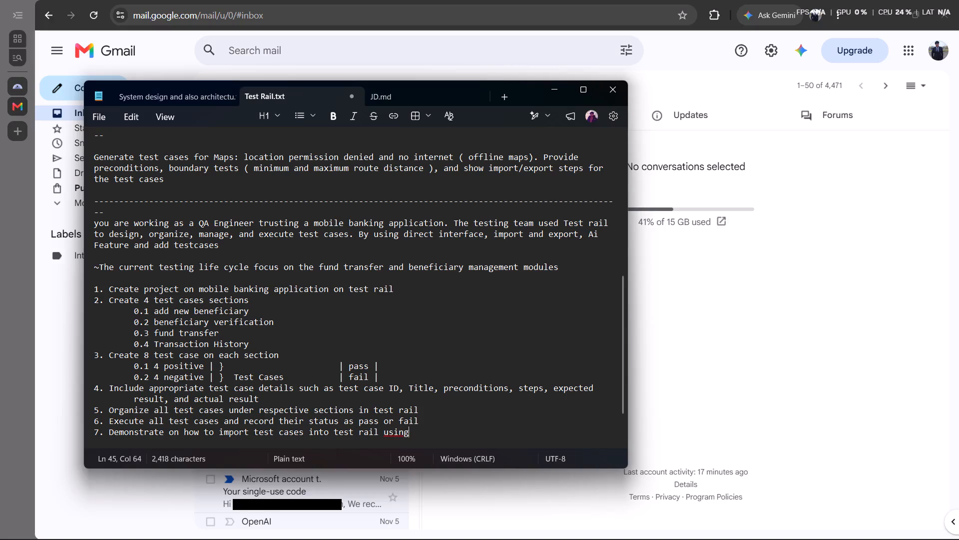
# Complete item 7 by adding "excel or csv files" after "using".
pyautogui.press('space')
pyautogui.write('exe')
pyautogui.press('BackSpace')
pyautogui.press('BackSpace')
pyautogui.write('xcel')
pyautogui.press('space')
pyautogui.write('or')
pyautogui.press('space')
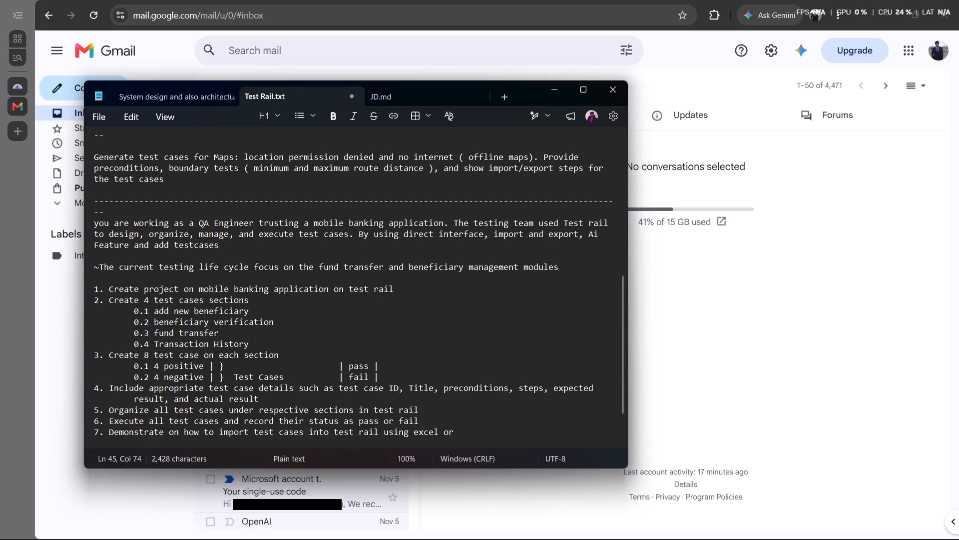
pyautogui.press('s')
pyautogui.press('BackSpace')
pyautogui.write('csv files')
# Start item 8 on a new line below item 7 with the words "Generate and display".
pyautogui.press('Return')
pyautogui.write('8.')
pyautogui.press('space')
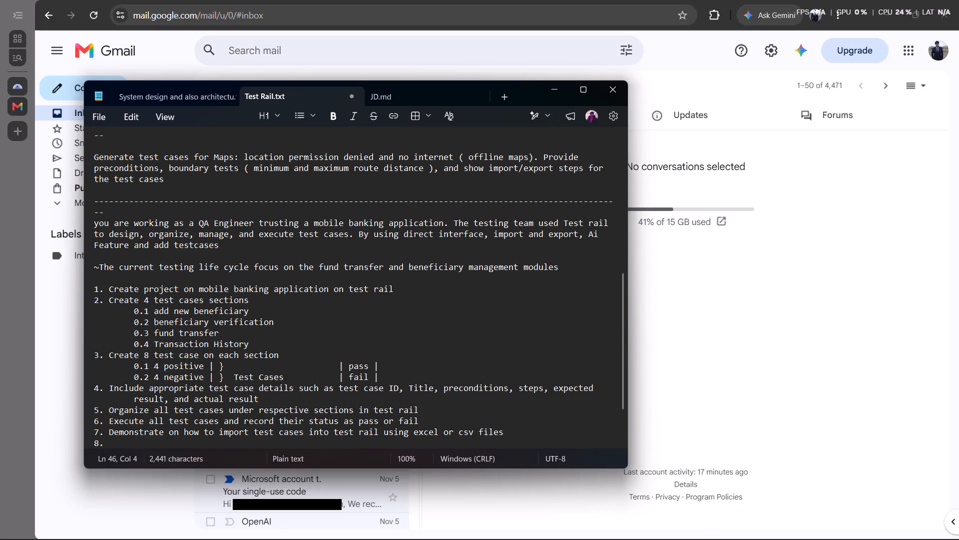
pyautogui.hotkey('shift', 'f')
pyautogui.hotkey('shift', 'BackSpace')
pyautogui.write('Genert')
pyautogui.press('BackSpace')
pyautogui.write('ate and')
pyautogui.press('space')
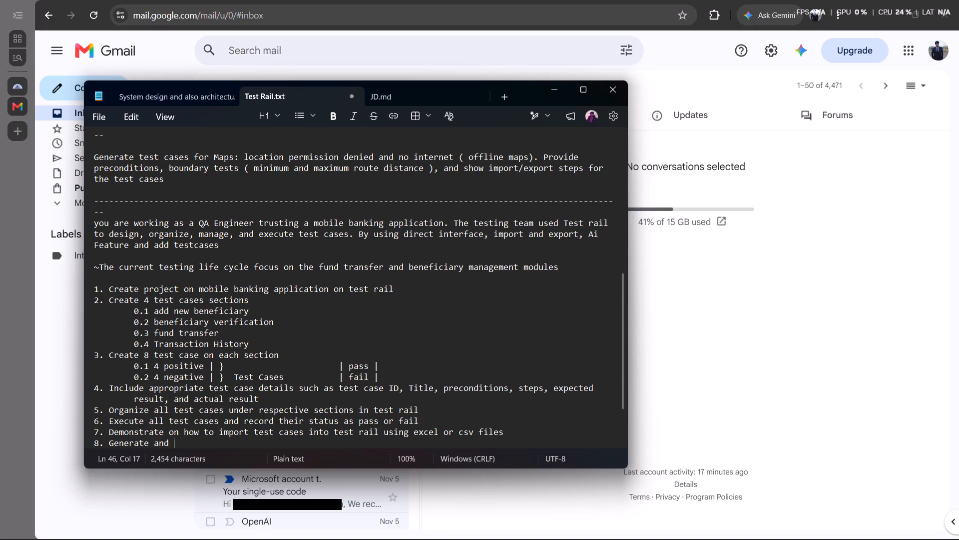
pyautogui.write('display')
pyautogui.press('space')
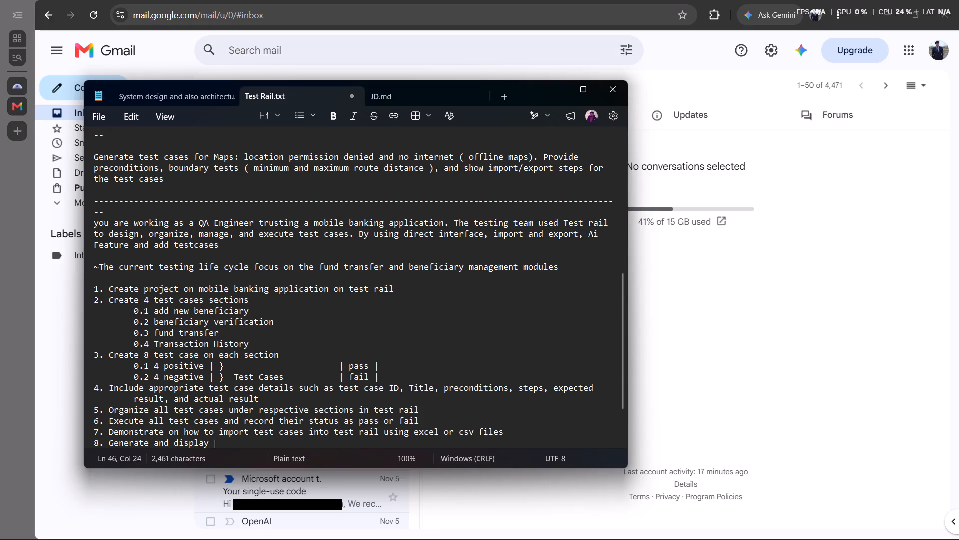
# Continue item 8 with "the test exection summary and report the total".
pyautogui.write('the test')
pyautogui.press('space')
pyautogui.write('ex')
pyautogui.write('ectio')
pyautogui.write('n')
pyautogui.press('space')
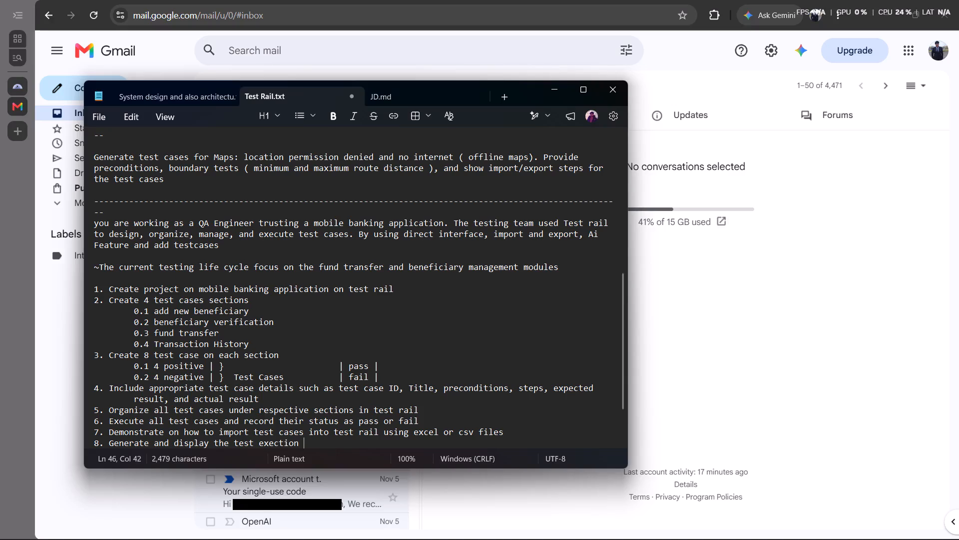
pyautogui.write('summary and')
pyautogui.press('space')
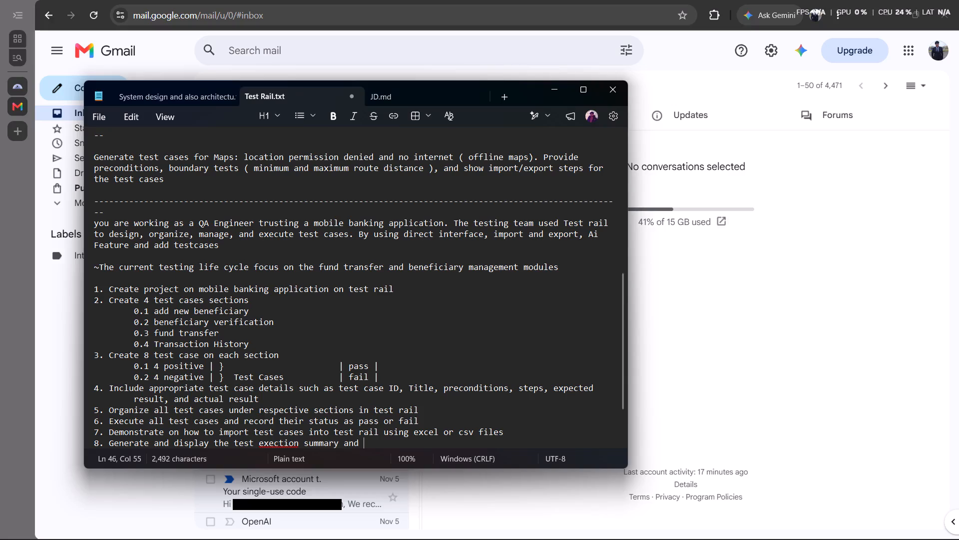
pyautogui.write('report')
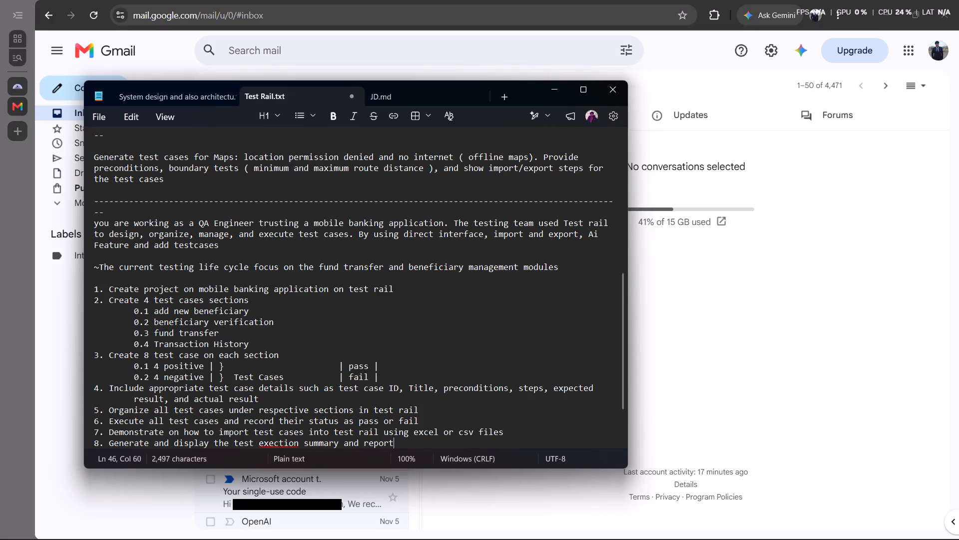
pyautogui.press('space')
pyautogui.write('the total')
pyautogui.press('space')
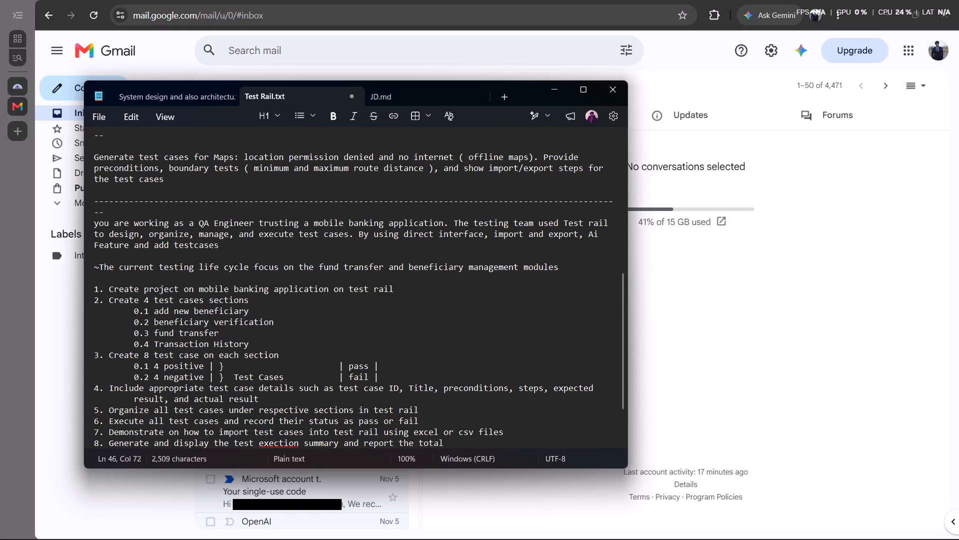
# Complete item 8 by adding "number of test cases passes and failed" after "report the total".
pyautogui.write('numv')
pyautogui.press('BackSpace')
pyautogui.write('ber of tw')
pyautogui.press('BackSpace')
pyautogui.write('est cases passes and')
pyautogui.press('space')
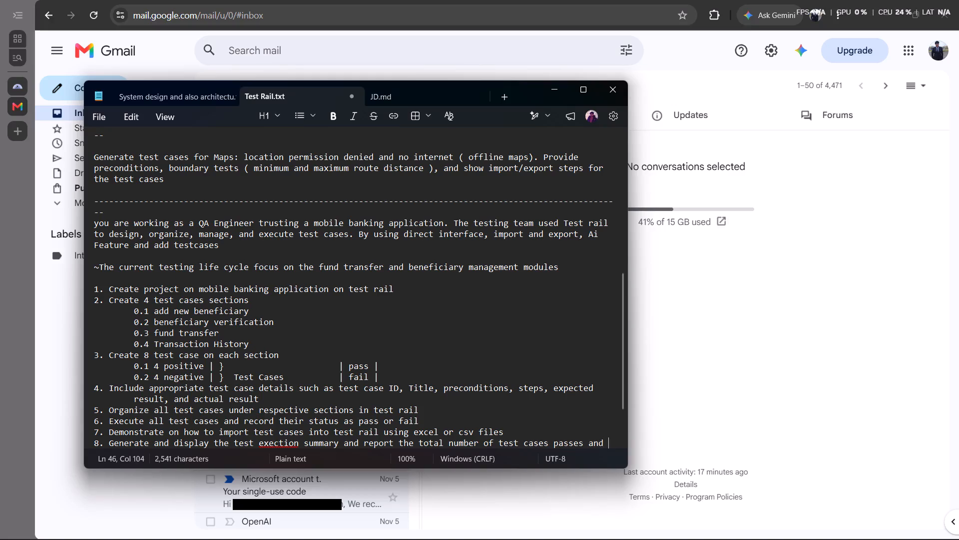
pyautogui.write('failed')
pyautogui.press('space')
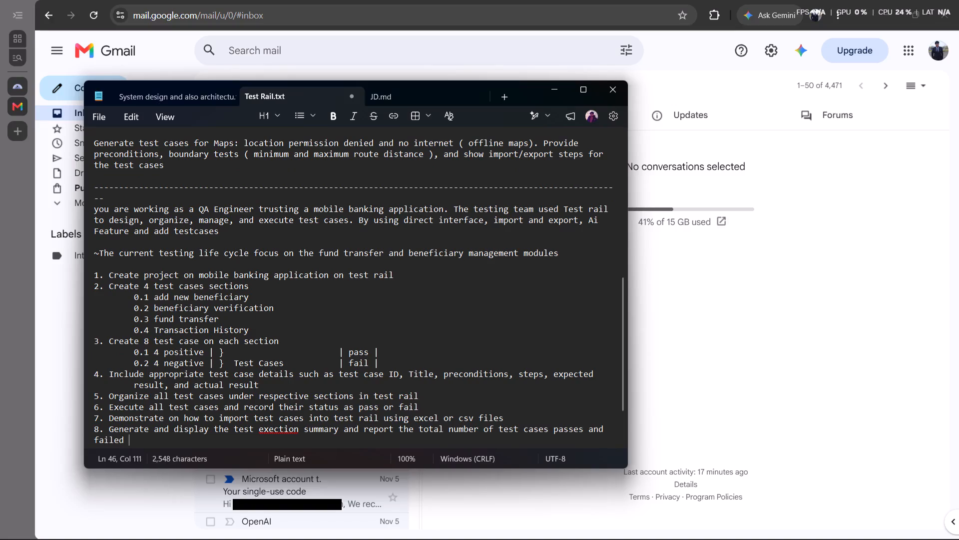
# Replace the misspelled word "exection" in item 8 with the suggested spelling "exaction".
pyautogui.click(295, 424)
pyautogui.click(326, 443)
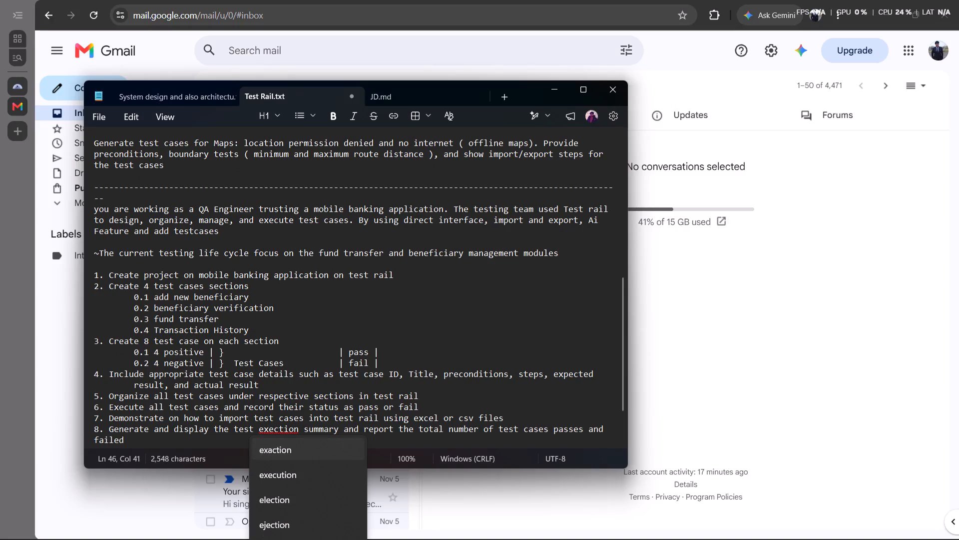
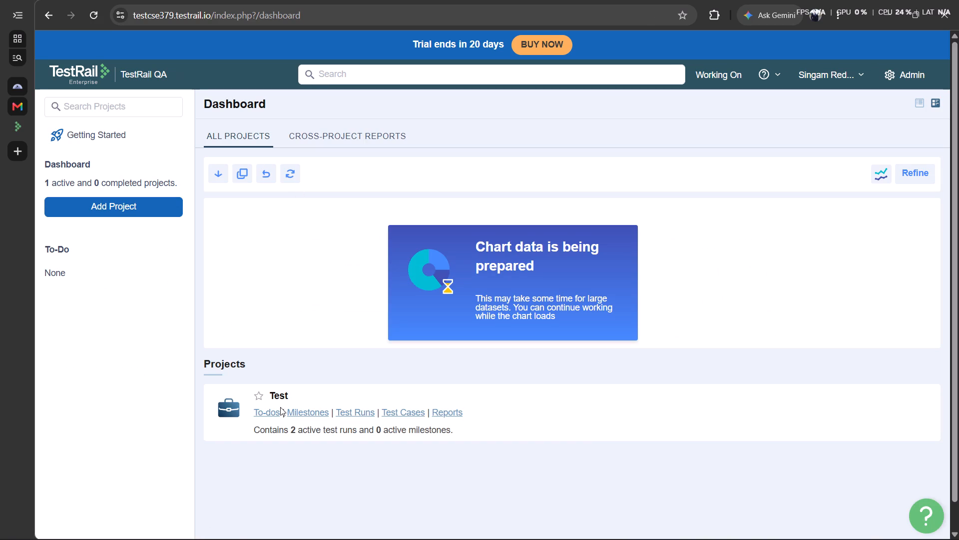
# Permanently delete the existing Test project from the site's project administration in TestRail, confirming the irreversible deletion.
pyautogui.click(283, 393)
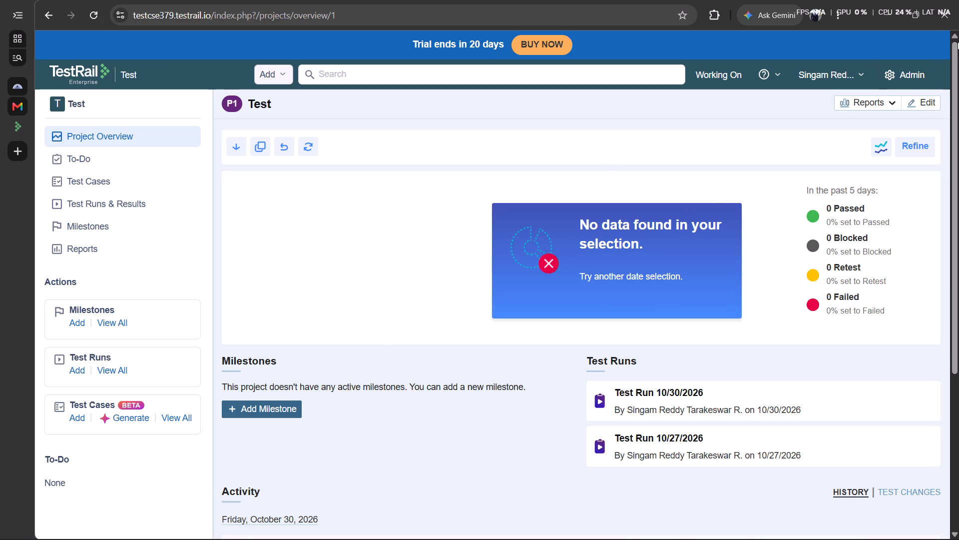
pyautogui.click(906, 75)
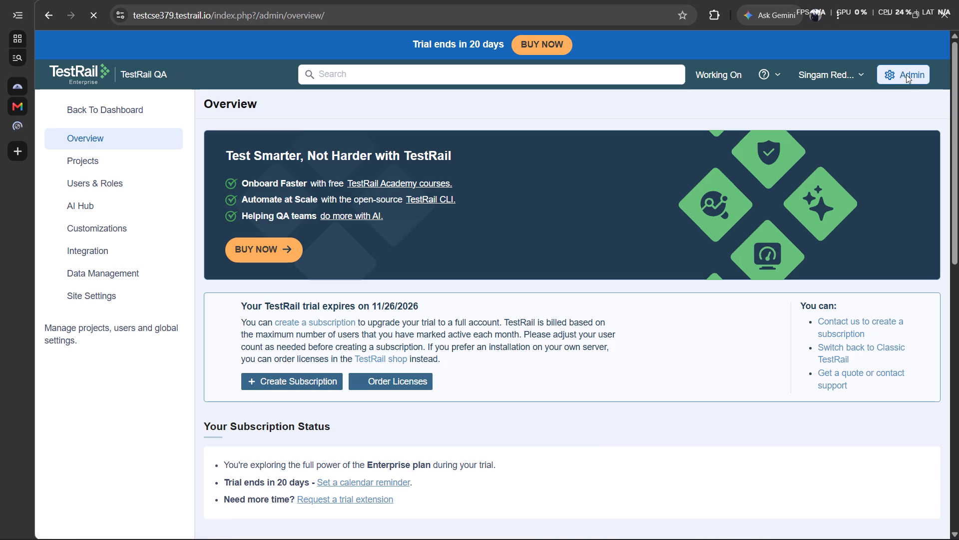
pyautogui.scroll(-2, 457, 413)
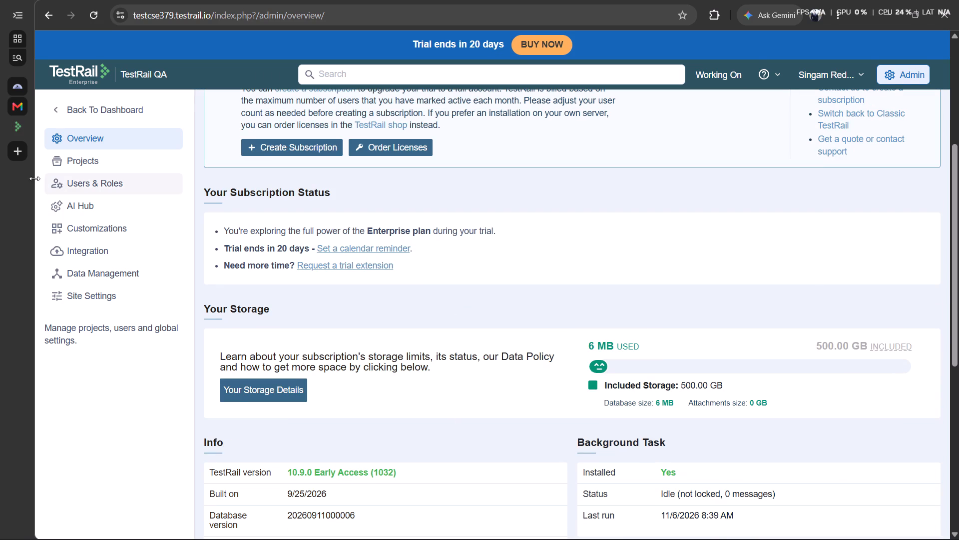
pyautogui.click(73, 164)
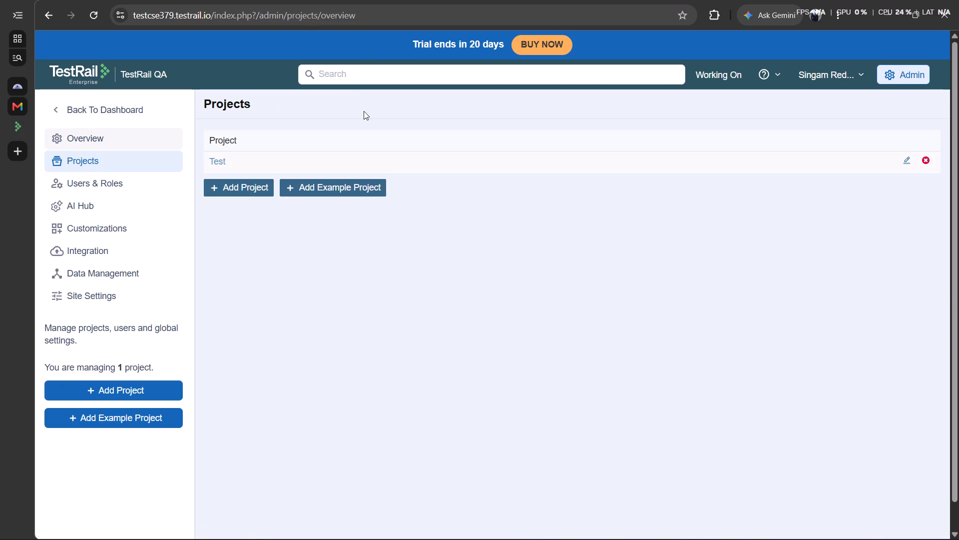
pyautogui.click(926, 162)
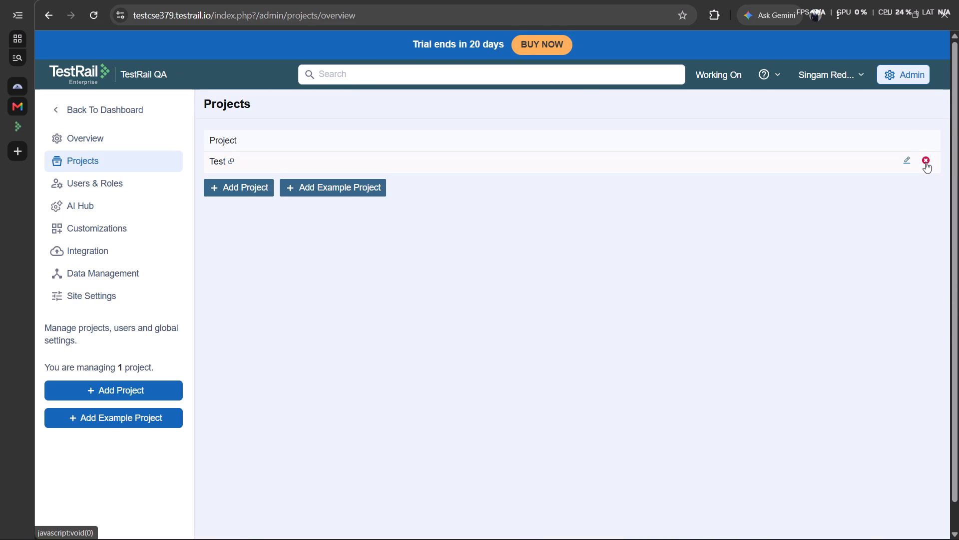
pyautogui.click(390, 323)
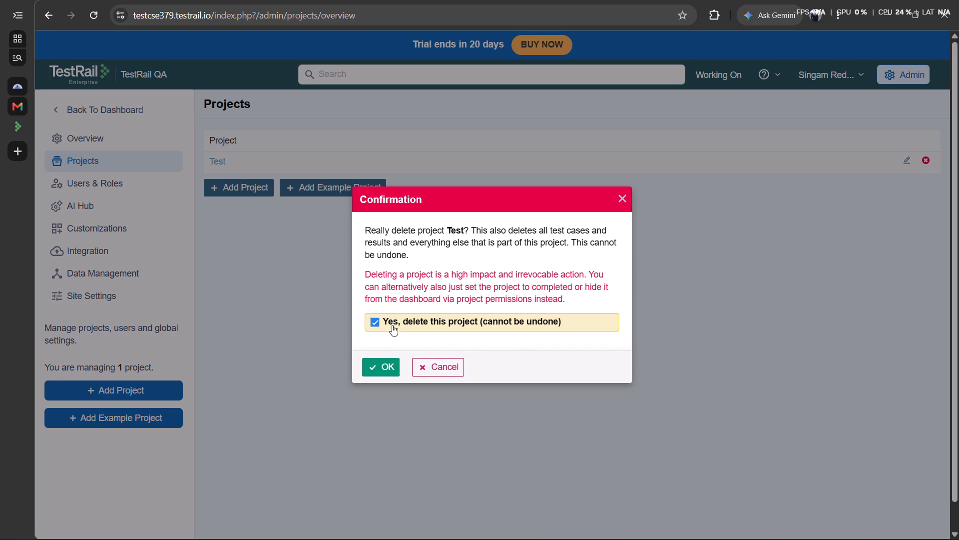
pyautogui.click(383, 367)
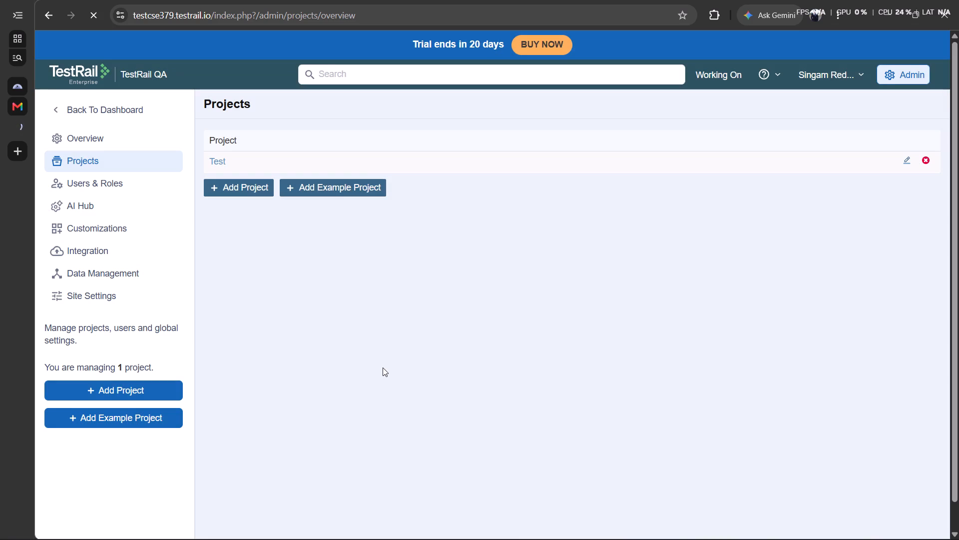
# Start a new project and name it "Mobile application".
pyautogui.click(254, 223)
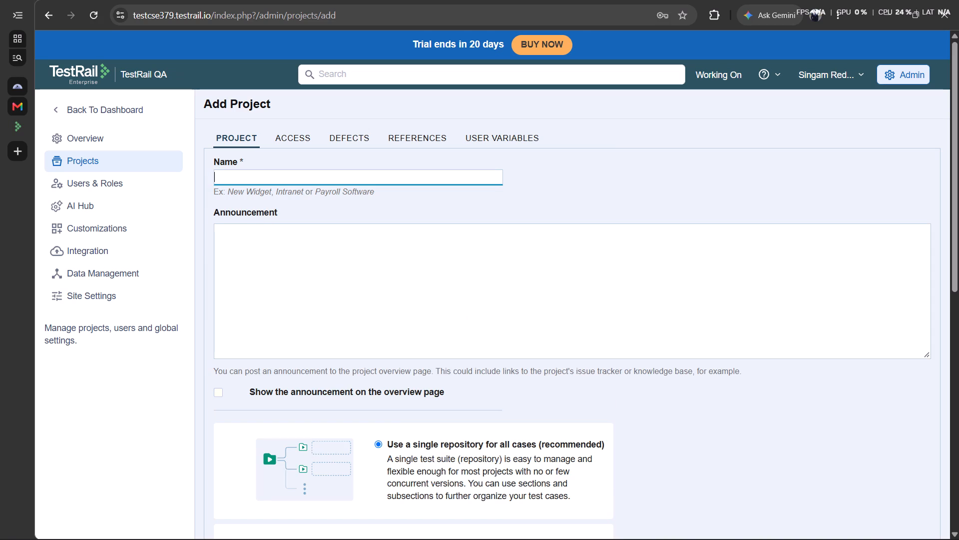
pyautogui.write('Mobile application')
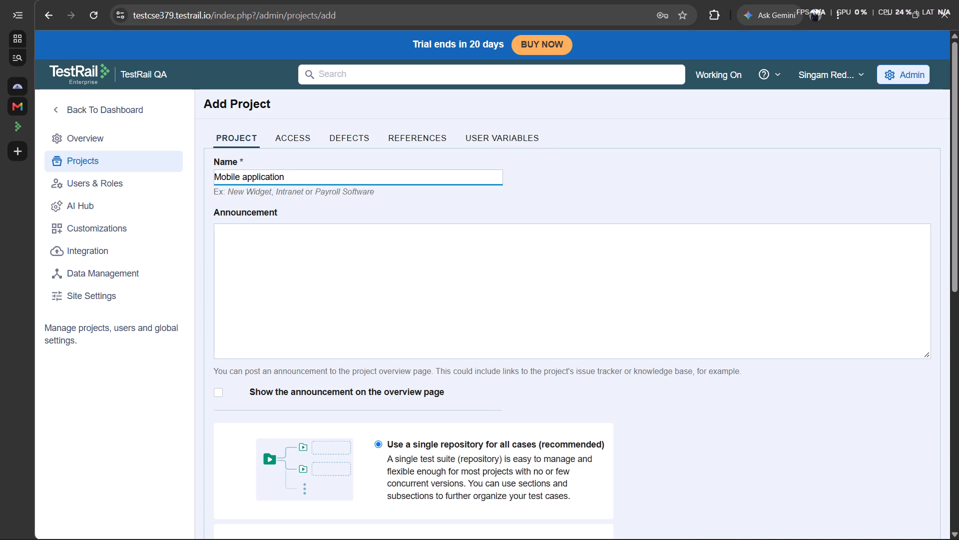
# Copy the mobile banking QA engineer prompt, through item 8, from Test Rail.txt in Notepad into the new project's announcement.
pyautogui.click(373, 275)
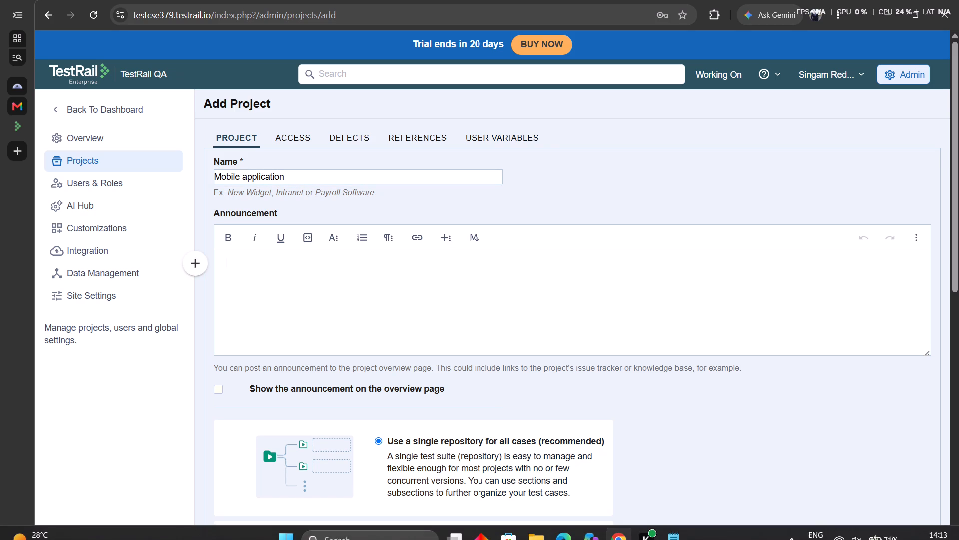
pyautogui.click(670, 529)
pyautogui.click(267, 330)
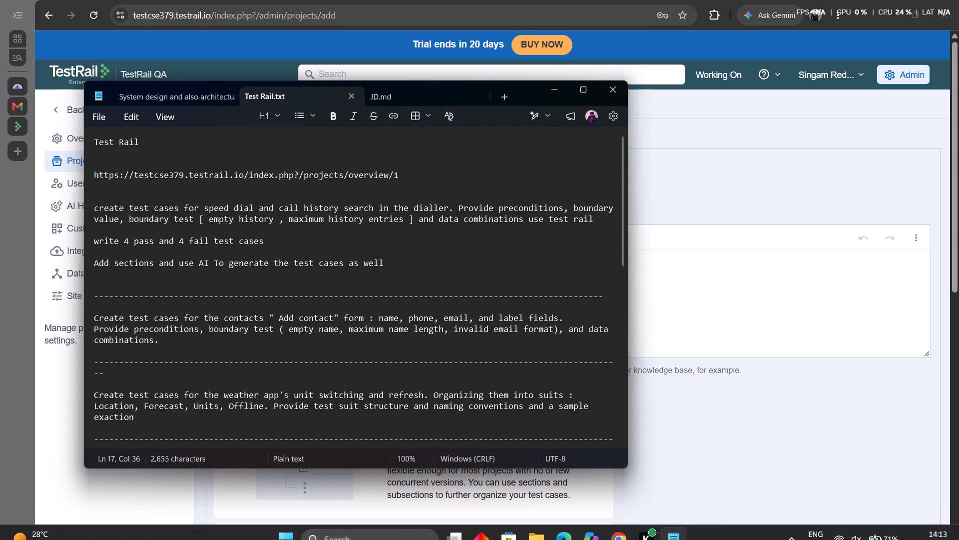
pyautogui.scroll(-5, 267, 330)
pyautogui.moveTo(136, 356); pyautogui.dragTo(65, 157)
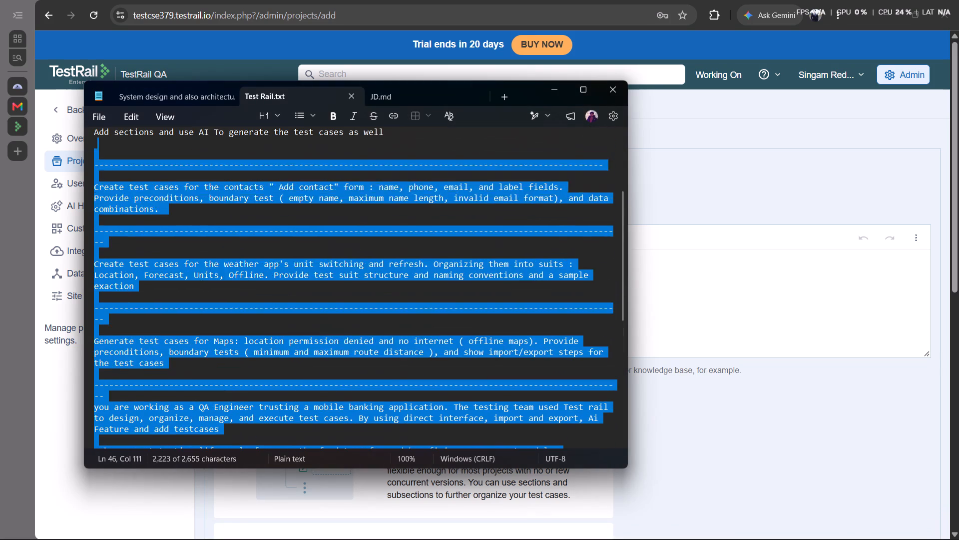
pyautogui.moveTo(65, 157); pyautogui.dragTo(72, 403)
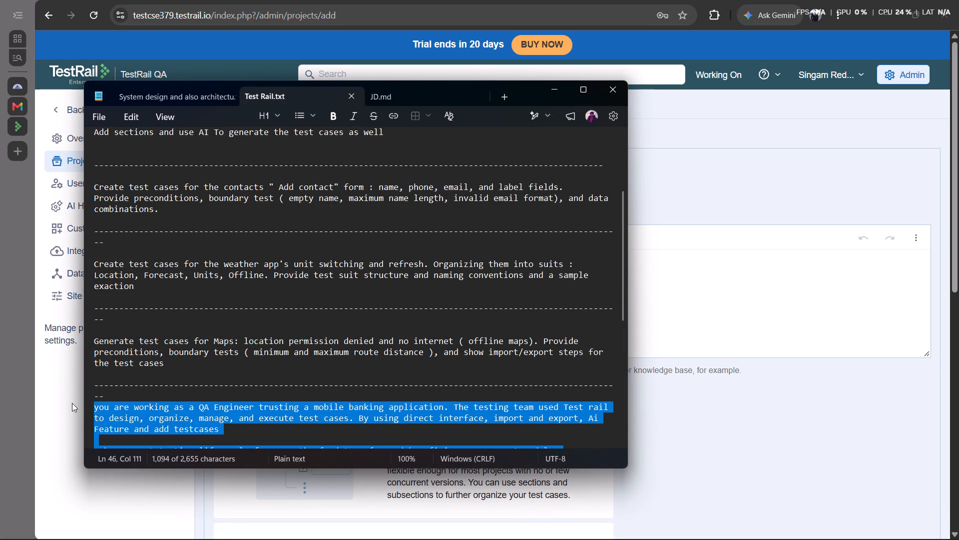
pyautogui.hotkey('ctrl', 'c')
pyautogui.click(868, 261)
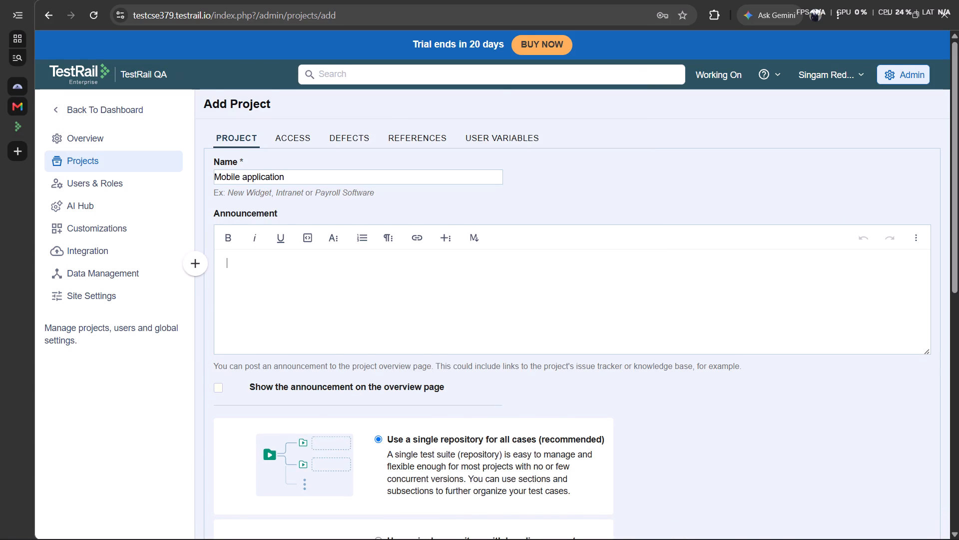
pyautogui.hotkey('ctrl', 'v')
pyautogui.scroll(2, 577, 405)
pyautogui.scroll(3, 478, 257)
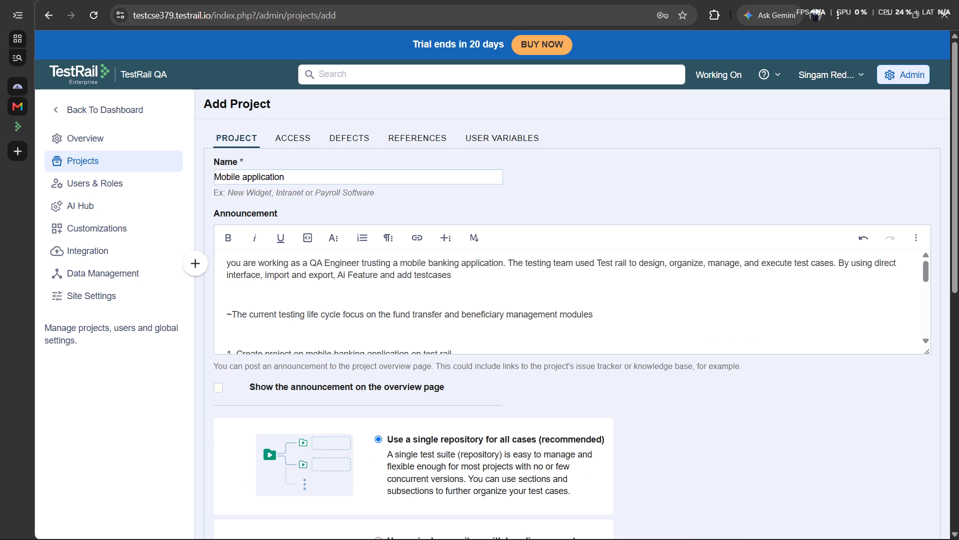
# Create the project, keeping the single repository for all cases and AI test case generation enabled.
pyautogui.scroll(-6, 478, 257)
pyautogui.scroll(-5, 309, 394)
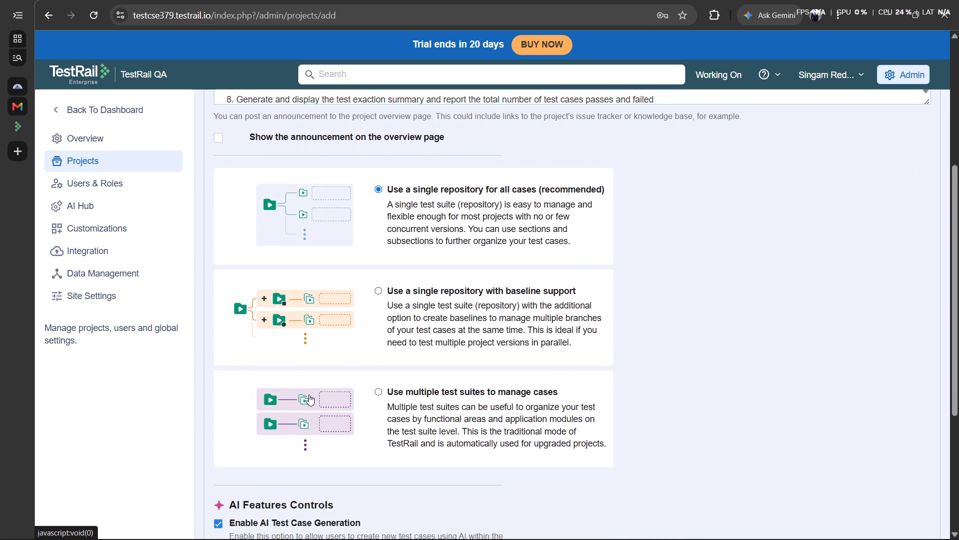
pyautogui.scroll(-3, 309, 394)
pyautogui.click(250, 506)
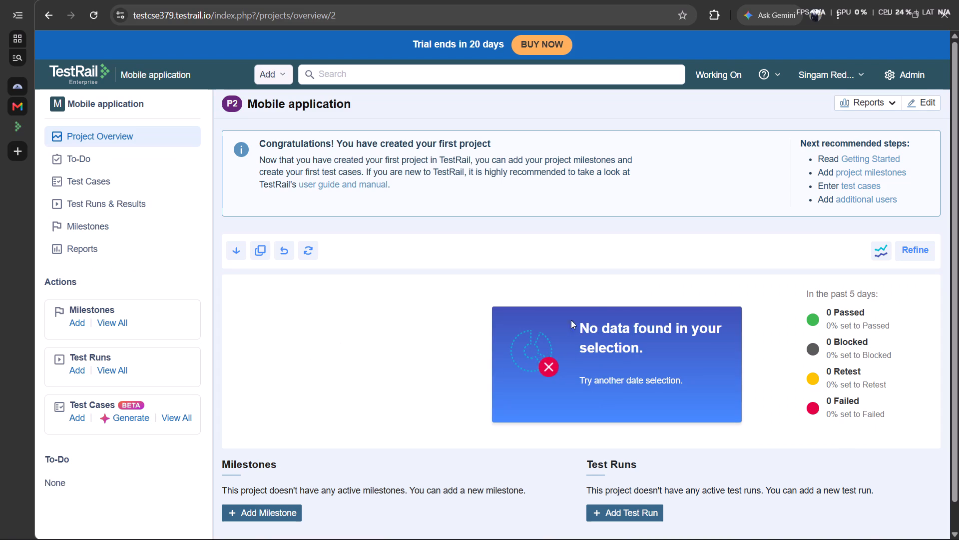
# Start AI test case generation for the Mobile application project with 32 test cases, keeping section Test Cases and template Test Case (Text).
pyautogui.click(550, 364)
pyautogui.hscroll(1, 491, 446)
pyautogui.click(148, 176)
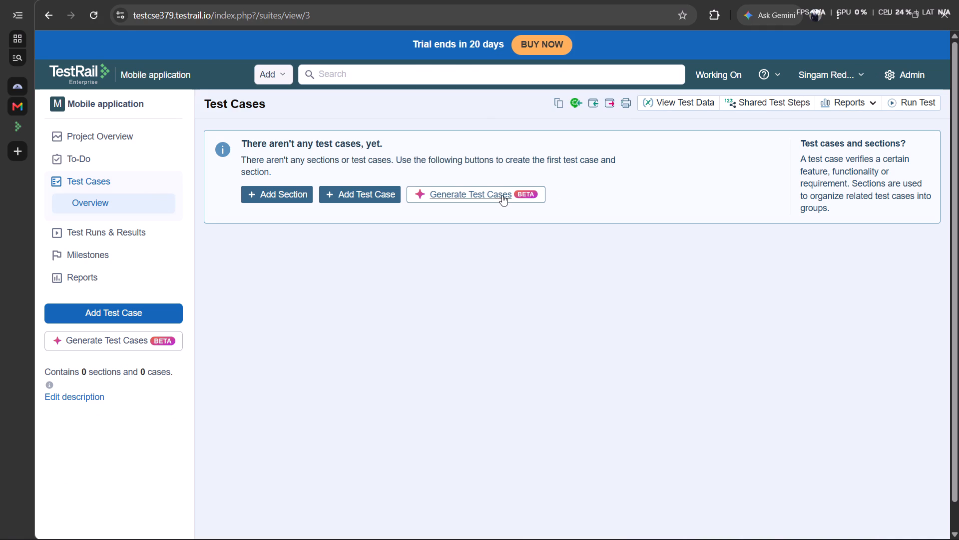
pyautogui.click(500, 193)
pyautogui.click(570, 162)
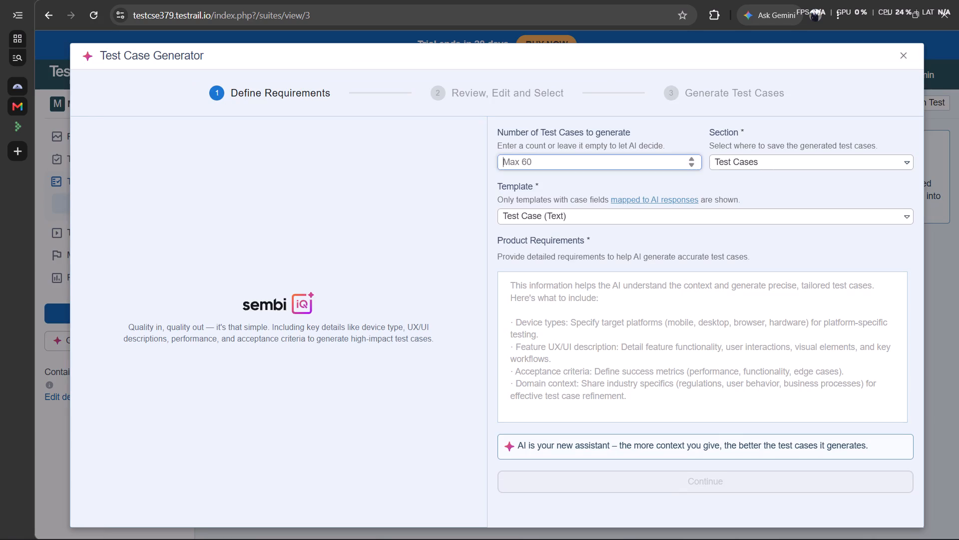
pyautogui.write('32')
pyautogui.doubleClick(759, 160)
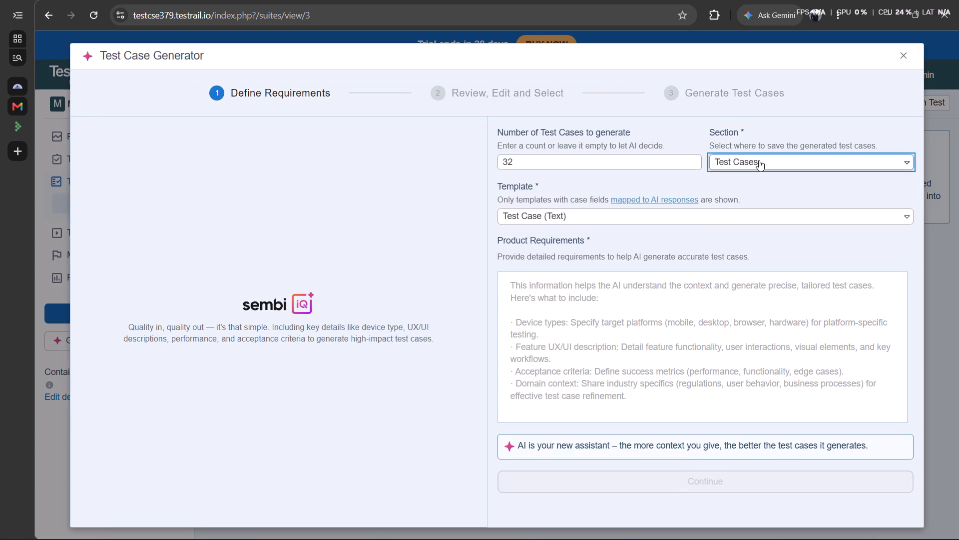
pyautogui.doubleClick(674, 209)
# Fill the product requirements with the mobile banking prompt copied from Test Rail.txt and continue to the proposed test cases.
pyautogui.click(632, 293)
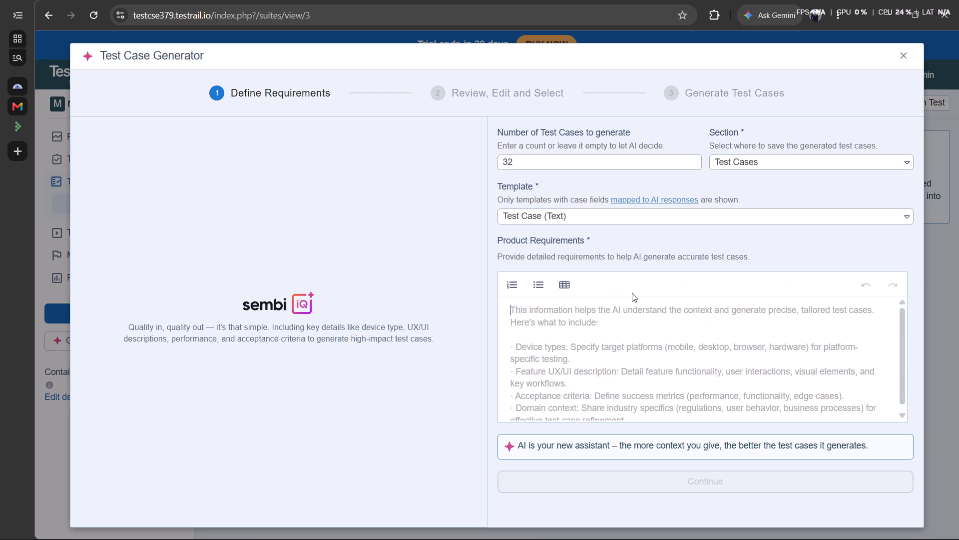
pyautogui.click(682, 523)
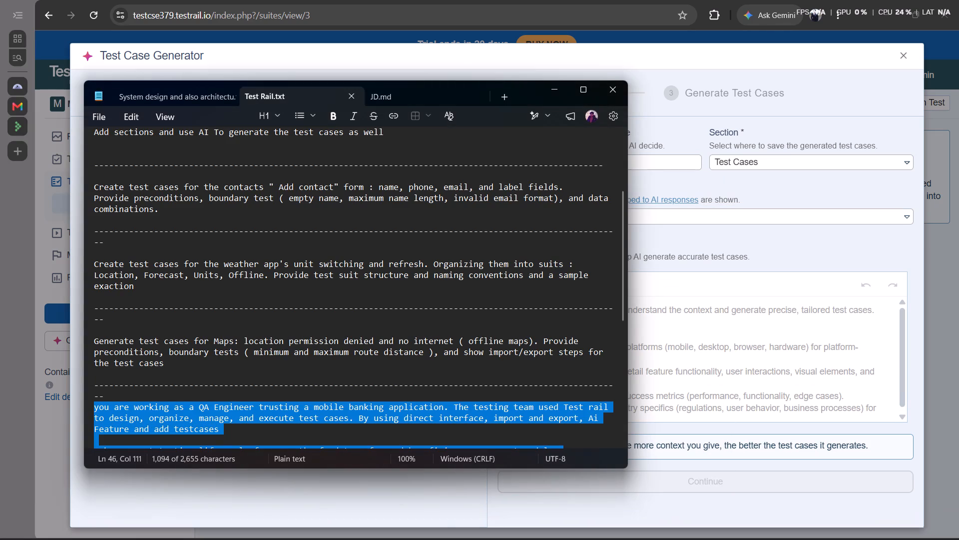
pyautogui.hotkey('ctrl', 'c')
pyautogui.click(723, 355)
pyautogui.hotkey('ctrl', 'v')
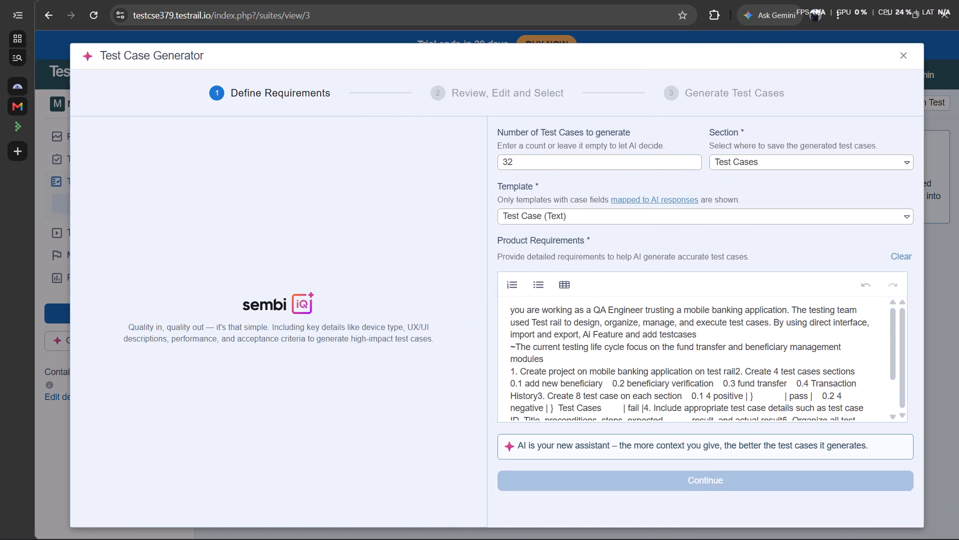
pyautogui.scroll(3, 599, 365)
pyautogui.click(596, 474)
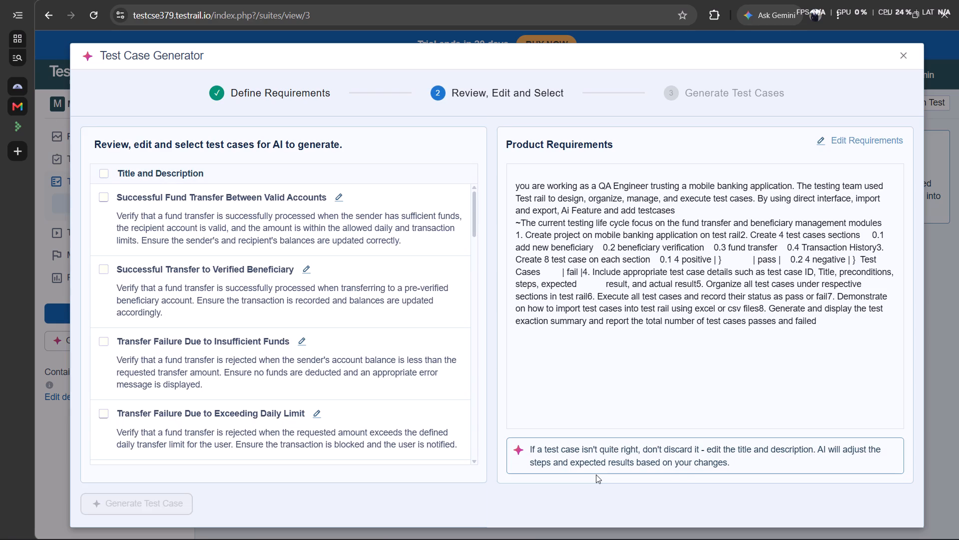
# Select all proposed test cases, review their titles and descriptions, and generate them.
pyautogui.click(104, 172)
pyautogui.scroll(-6, 104, 172)
pyautogui.scroll(-7, 244, 355)
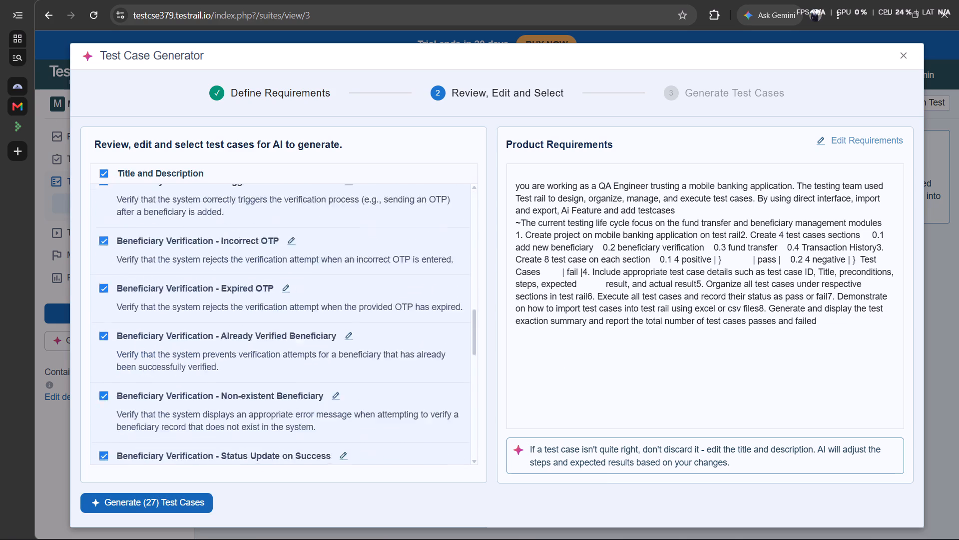
pyautogui.scroll(-8, 244, 355)
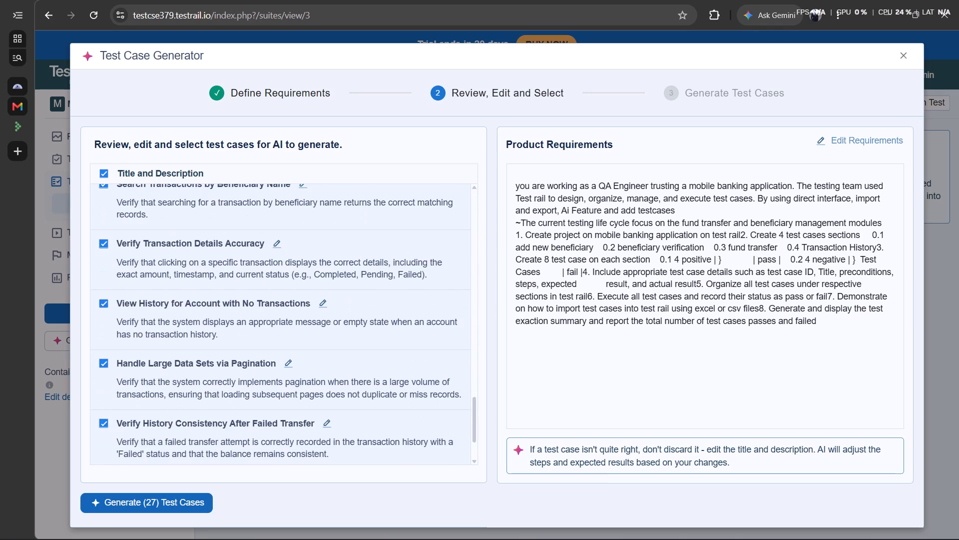
pyautogui.scroll(16, 244, 355)
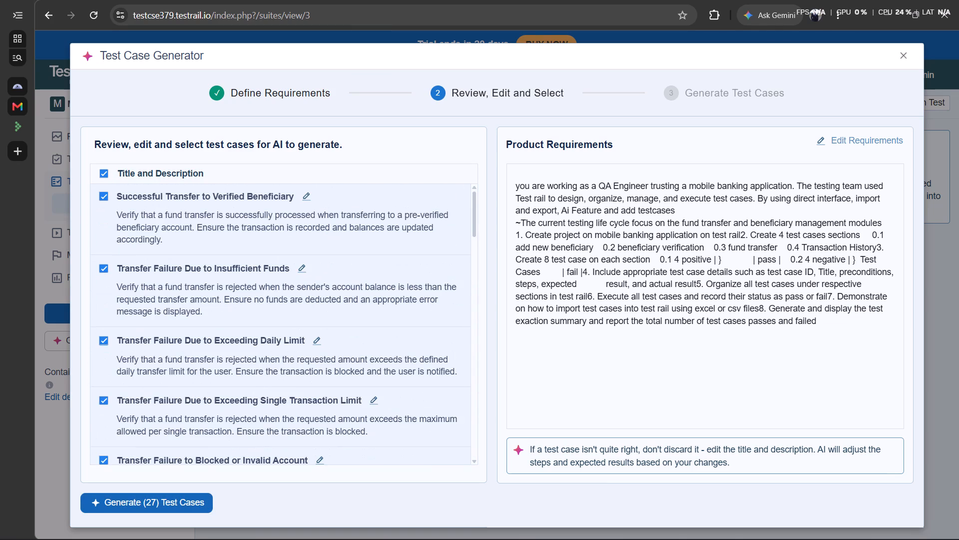
pyautogui.scroll(-7, 244, 355)
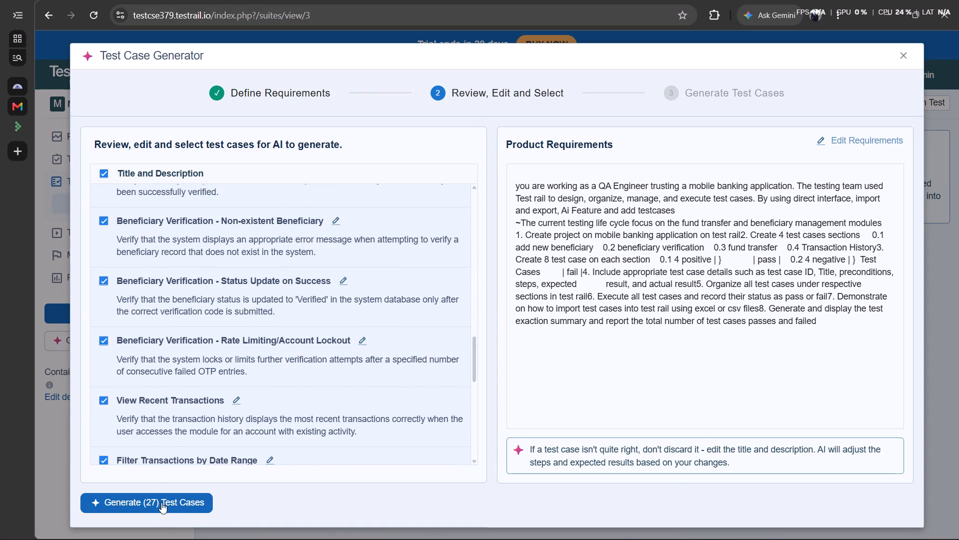
pyautogui.scroll(8, 243, 285)
pyautogui.click(716, 281)
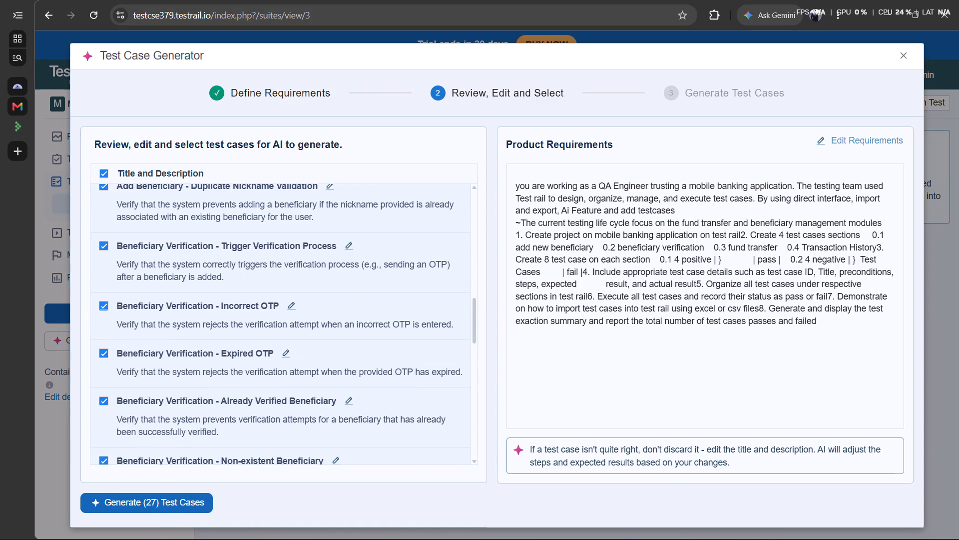
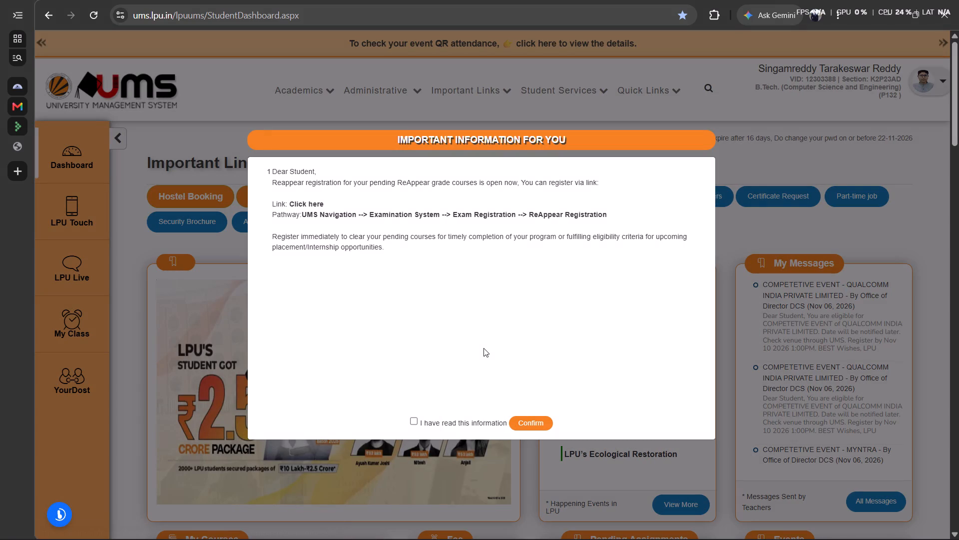
# Switch to the UMS student dashboard, acknowledge the information notice, and review the attendance summary and the CSE339 and CSE379 attendance details.
pyautogui.click(412, 418)
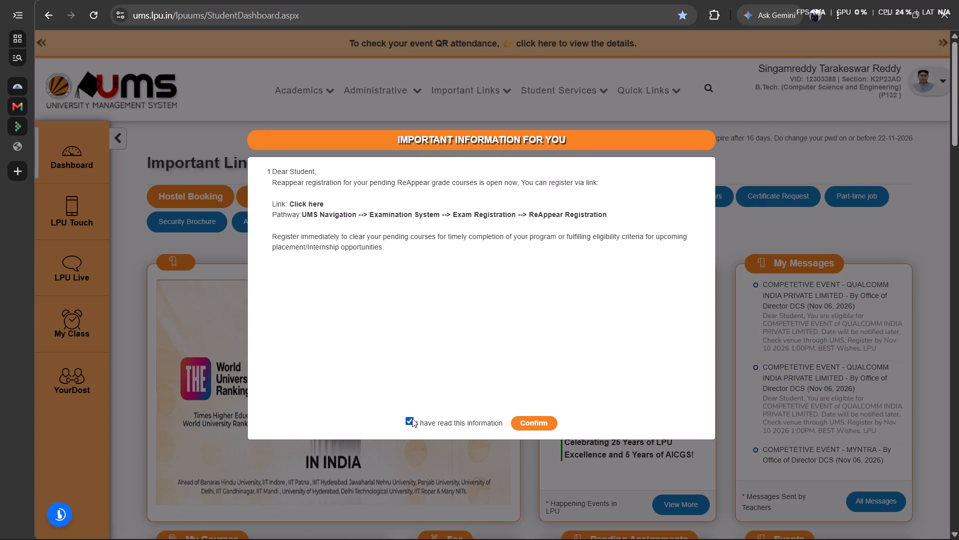
pyautogui.click(542, 420)
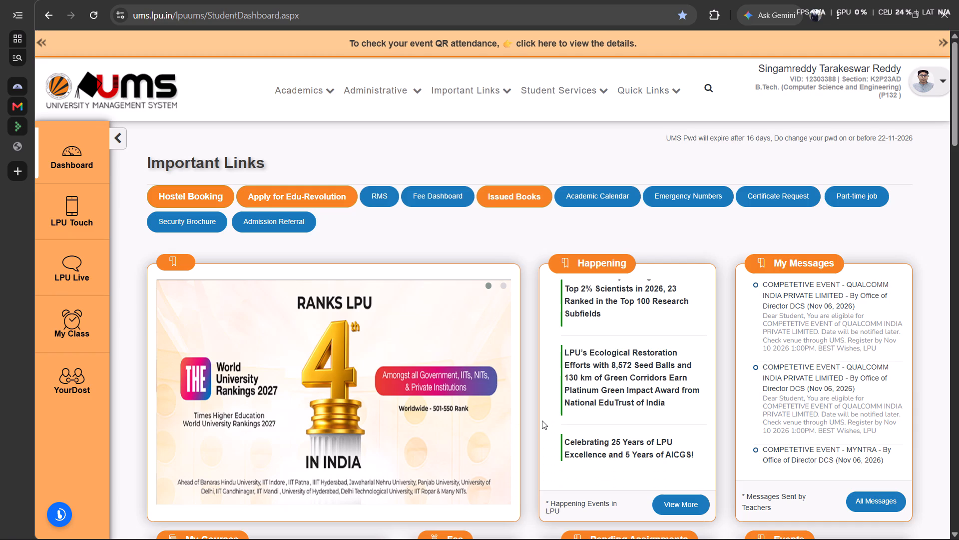
pyautogui.scroll(-5, 542, 420)
pyautogui.scroll(2, 542, 420)
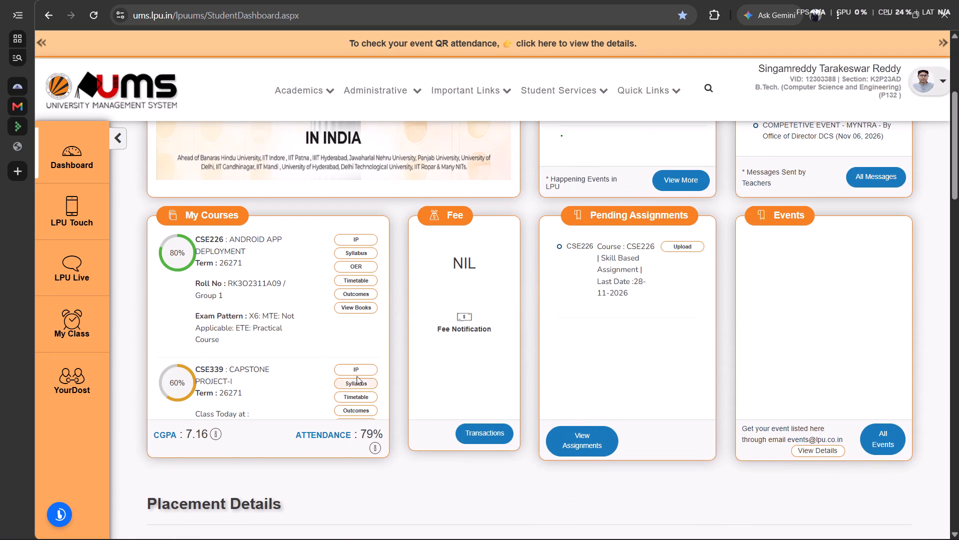
pyautogui.scroll(-2, 340, 372)
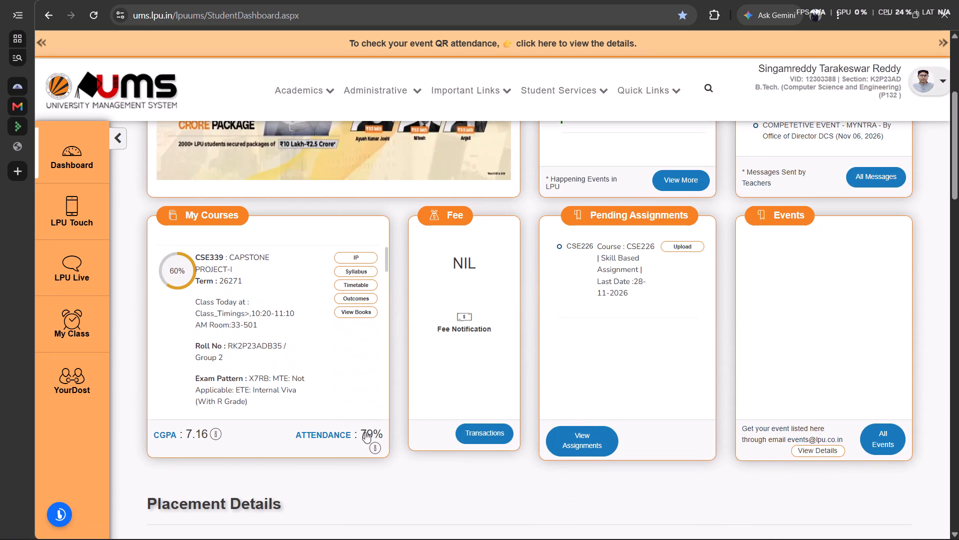
pyautogui.click(370, 442)
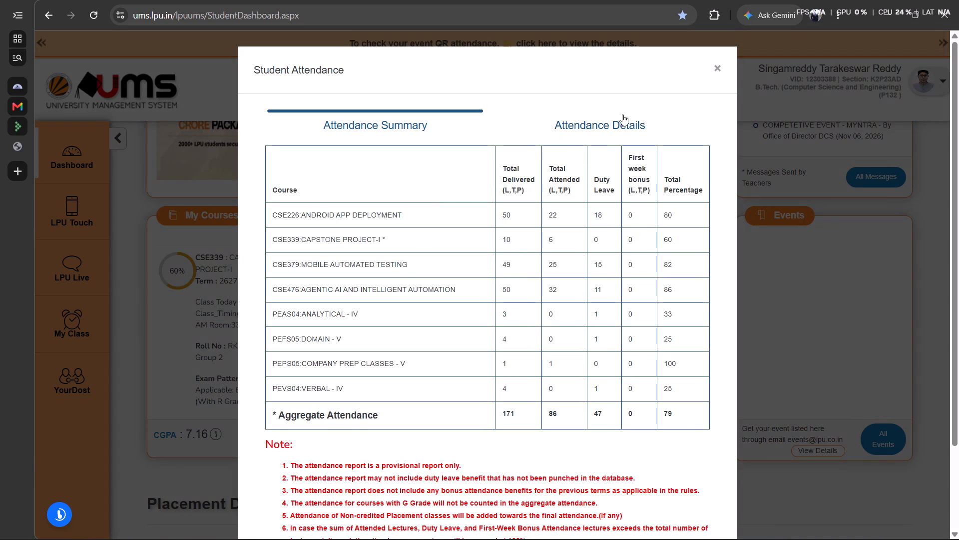
pyautogui.click(622, 114)
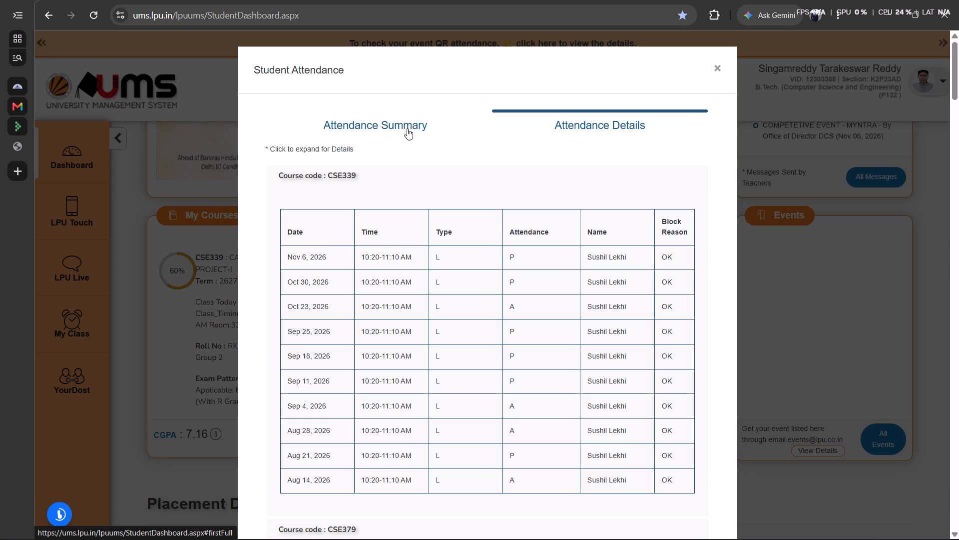
pyautogui.click(407, 123)
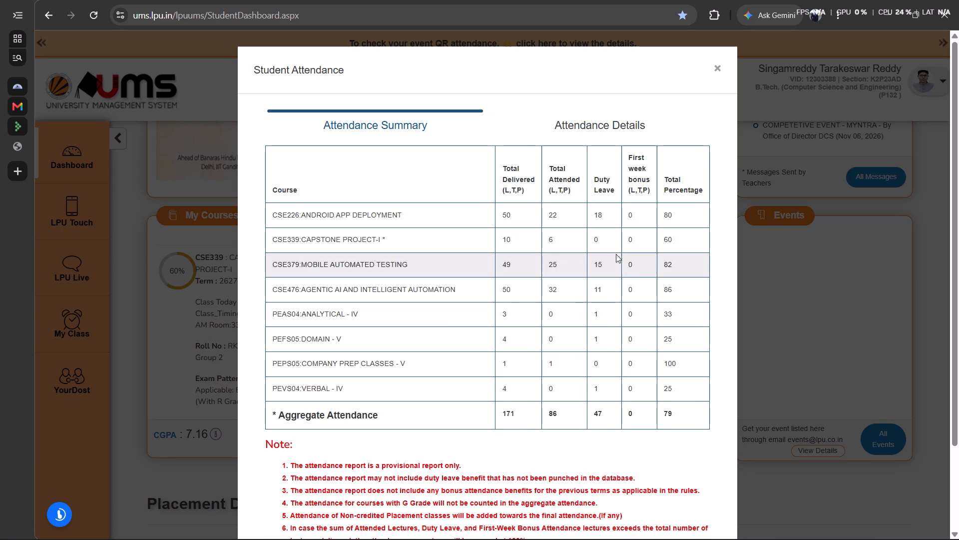
pyautogui.click(614, 128)
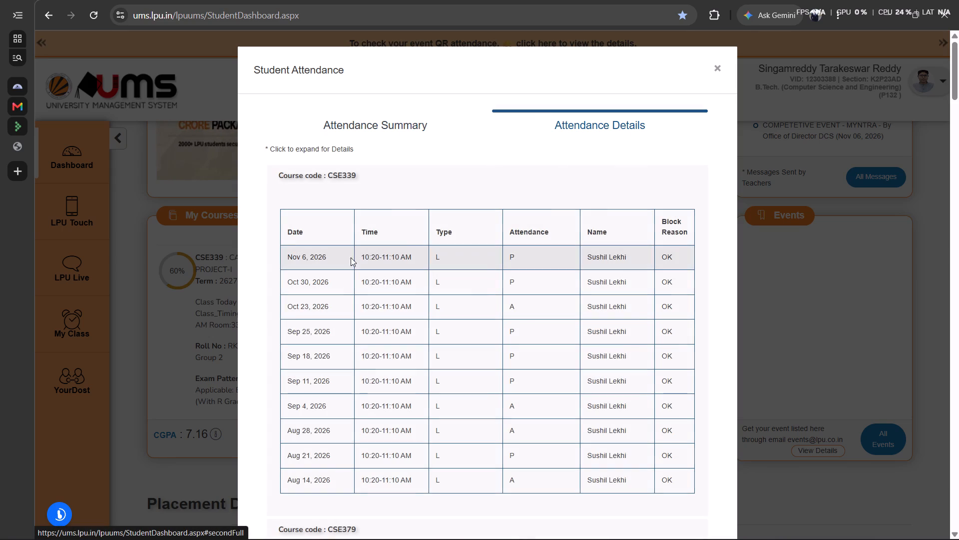
pyautogui.click(305, 180)
pyautogui.scroll(-1, 305, 180)
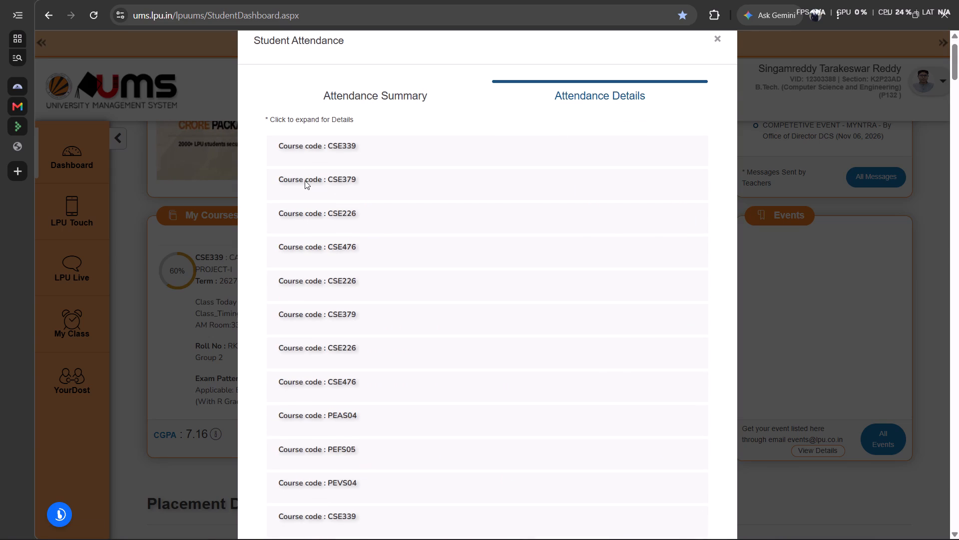
pyautogui.scroll(-1, 305, 180)
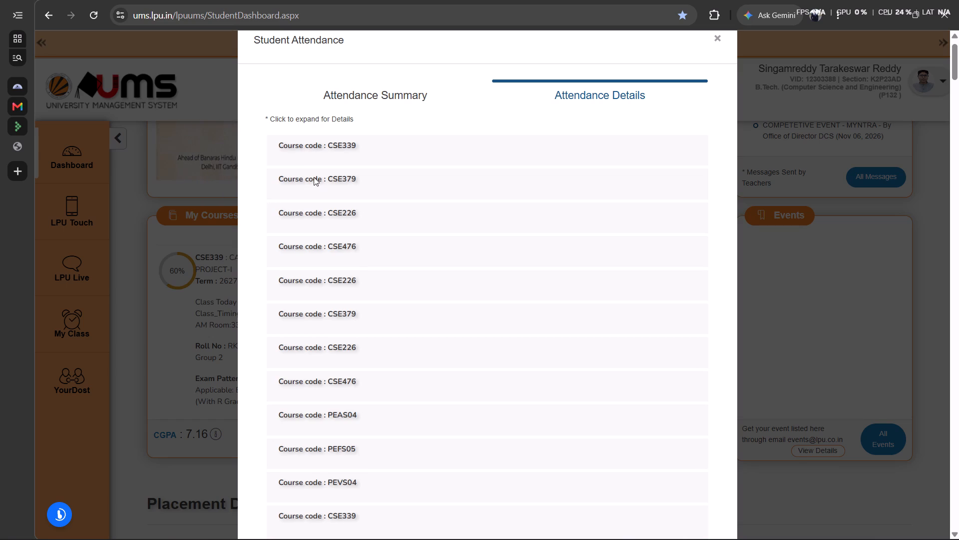
pyautogui.click(314, 177)
pyautogui.click(379, 184)
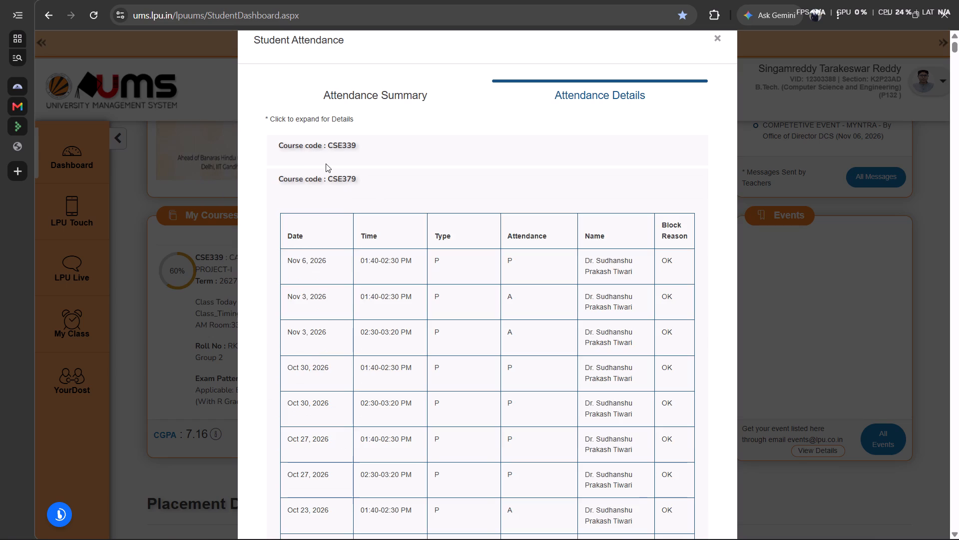
pyautogui.click(720, 38)
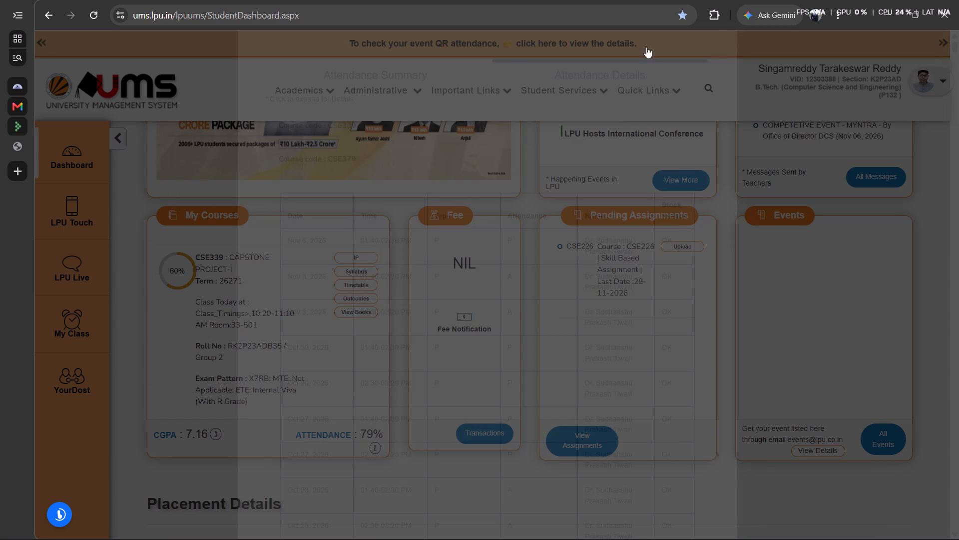
# Open the Placement Portal, dismiss the pending details notice, and review the upcoming Placement and One Year Internship drives.
pyautogui.scroll(-6, 316, 364)
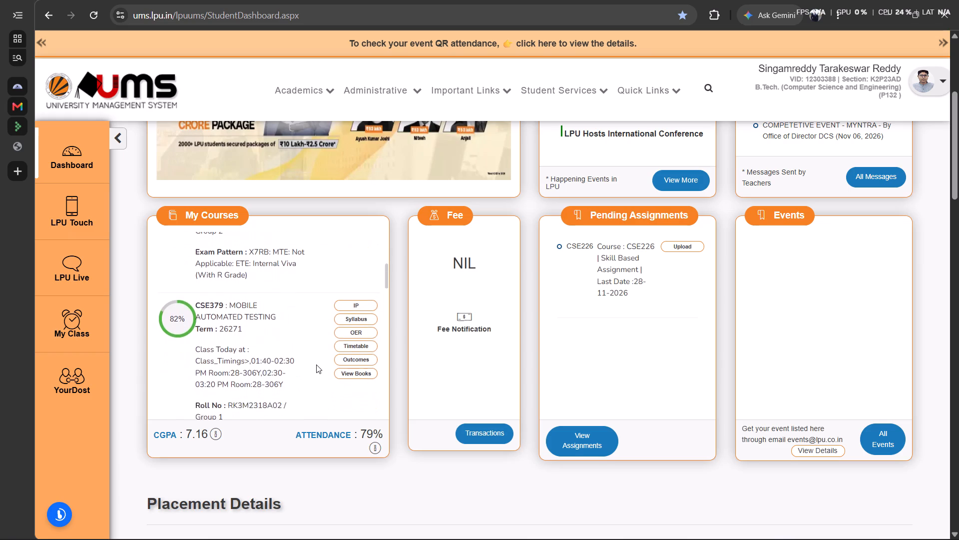
pyautogui.scroll(-3, 316, 364)
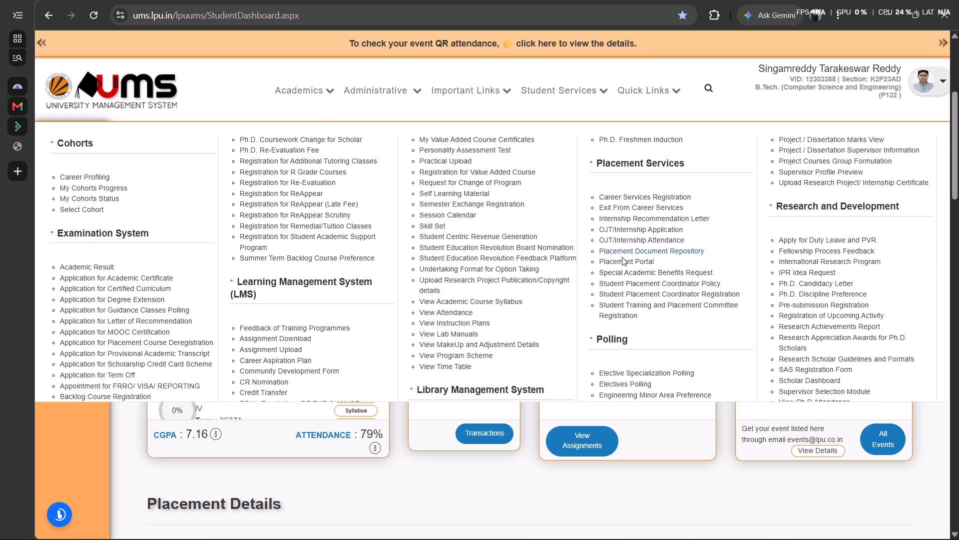
pyautogui.click(622, 258)
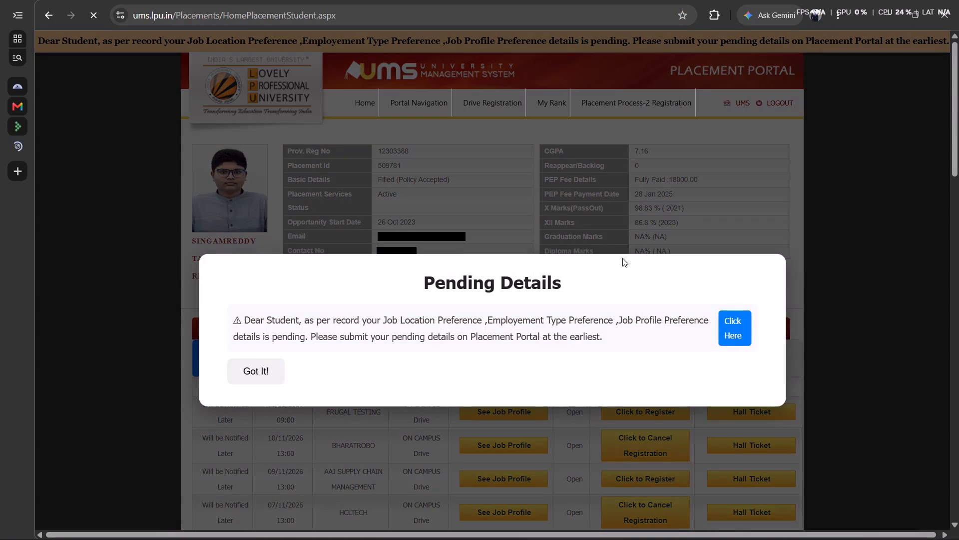
pyautogui.click(275, 374)
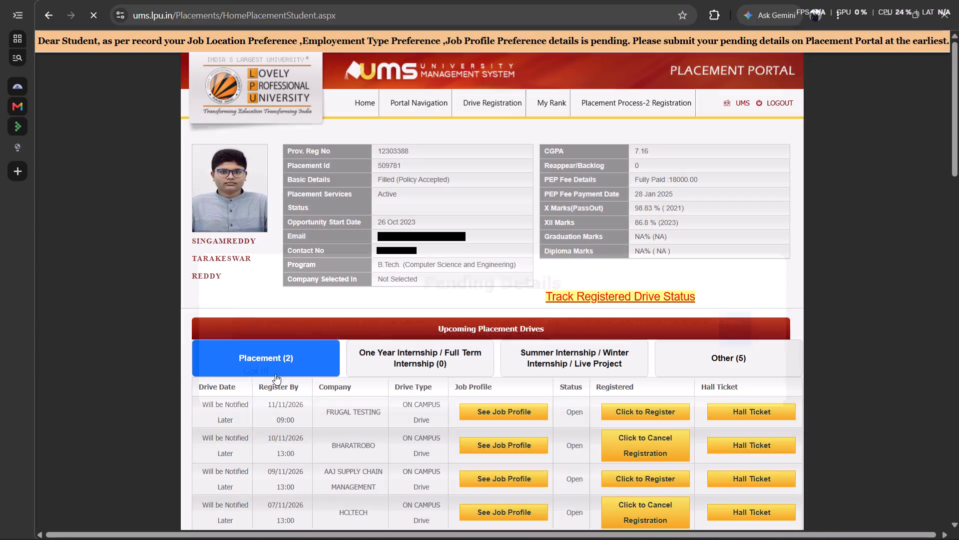
pyautogui.click(443, 349)
pyautogui.scroll(-2, 443, 349)
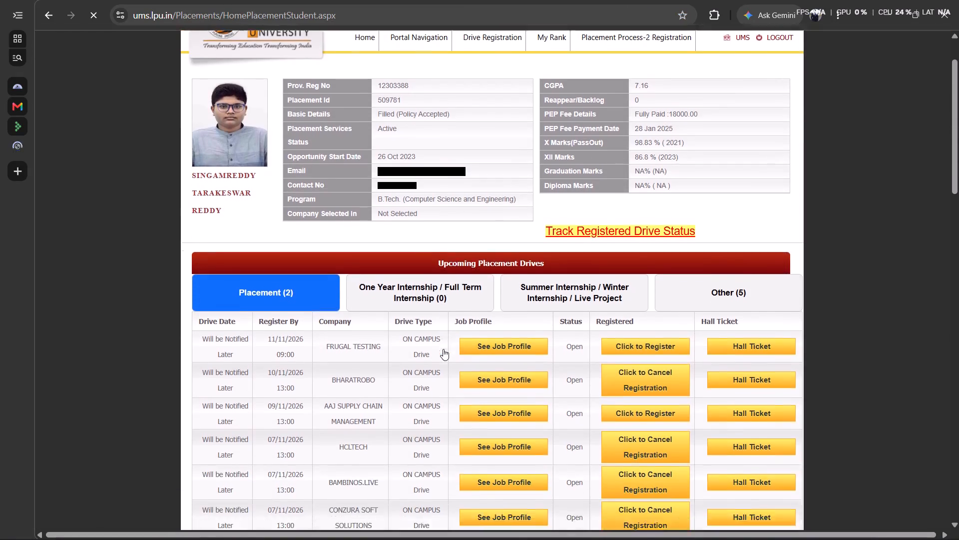
pyautogui.scroll(-1, 443, 349)
pyautogui.click(303, 327)
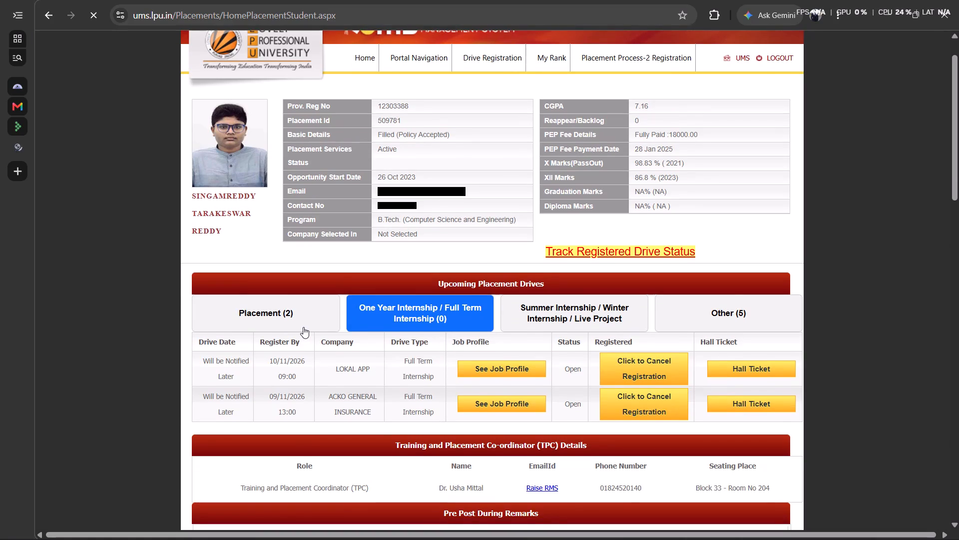
pyautogui.scroll(-2, 303, 327)
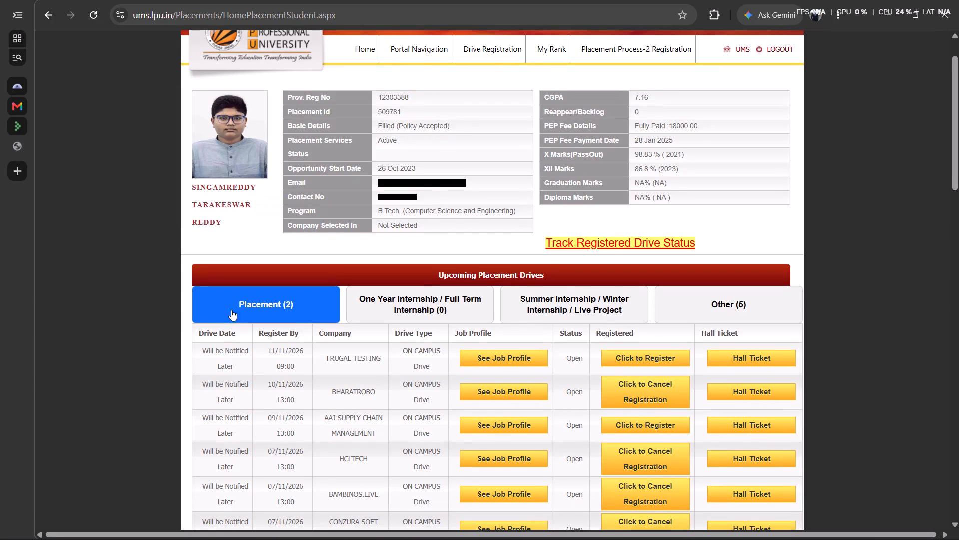
# Return to TestRail and add a test run to the Mobile application project with reference 01, keeping the default name and all test cases included.
pyautogui.click(11, 119)
pyautogui.scroll(2, 339, 293)
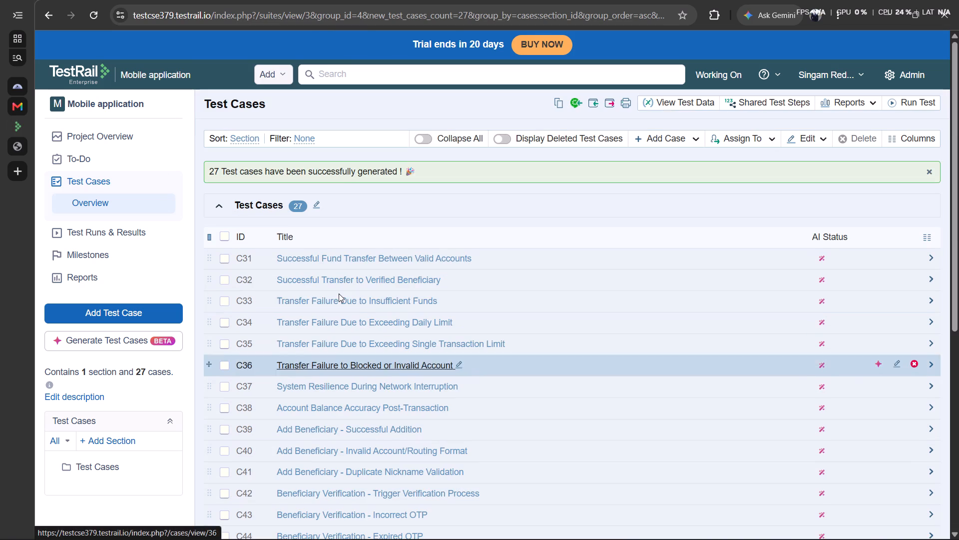
pyautogui.click(162, 229)
pyautogui.click(299, 193)
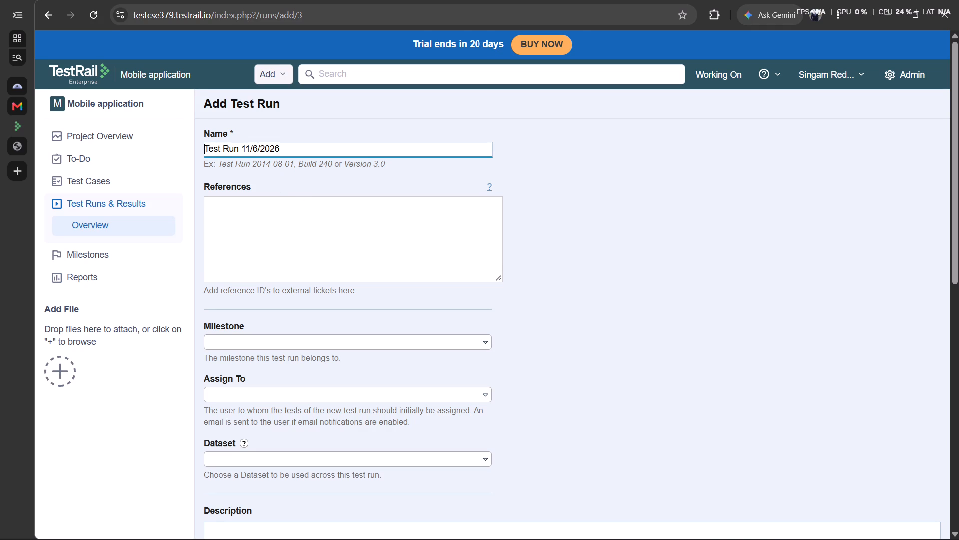
pyautogui.click(282, 211)
pyautogui.write('01')
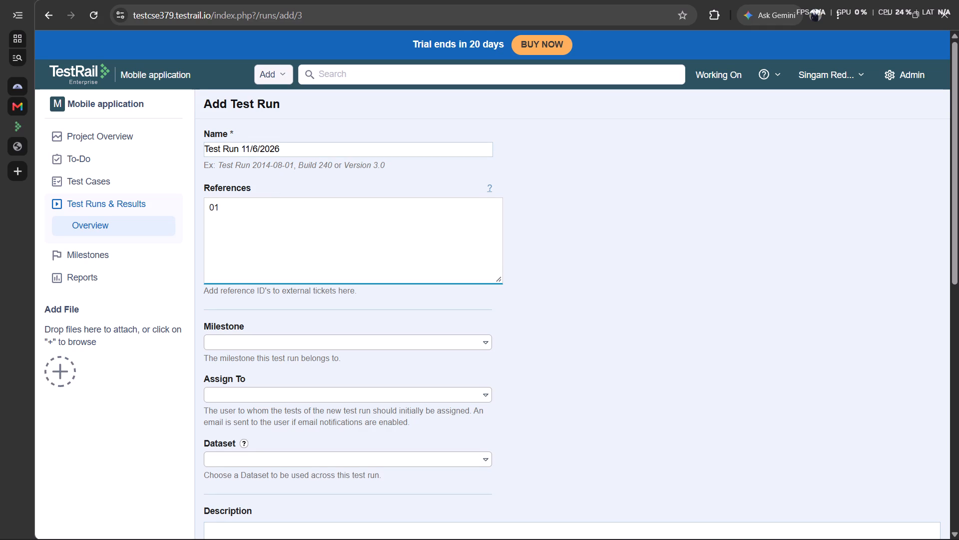
pyautogui.scroll(-5, 282, 211)
pyautogui.scroll(-3, 271, 390)
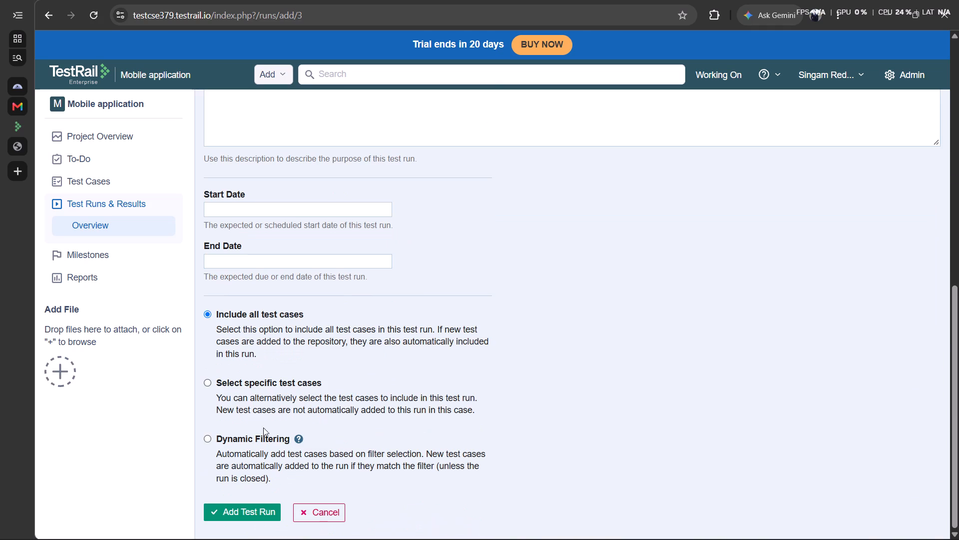
pyautogui.click(270, 513)
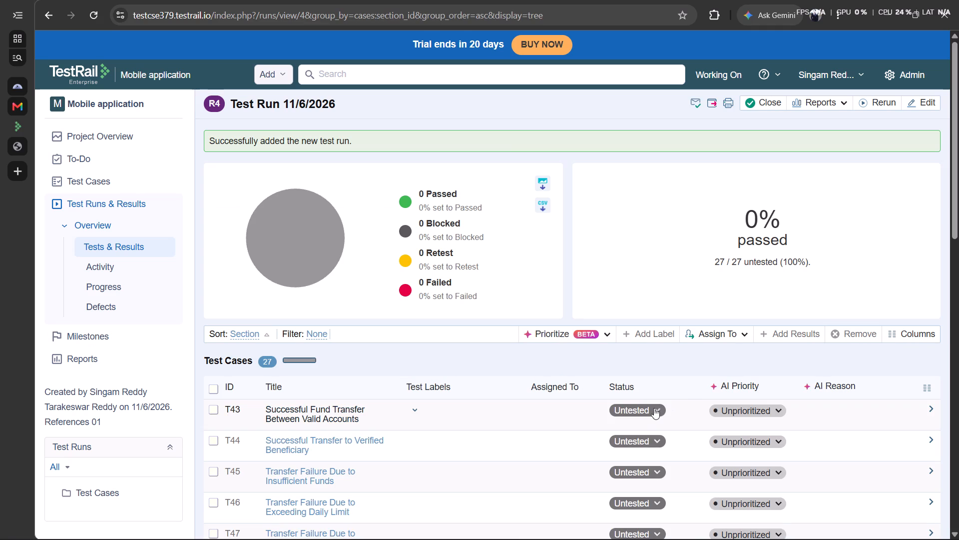
# Record Passed results for tests T43, T44 and T45 in the test run.
pyautogui.click(644, 410)
pyautogui.click(622, 422)
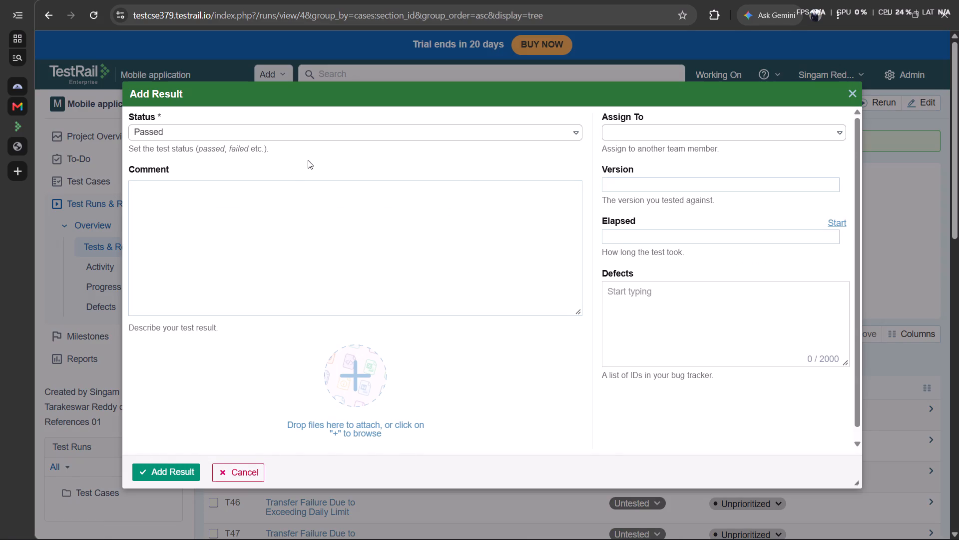
pyautogui.click(180, 468)
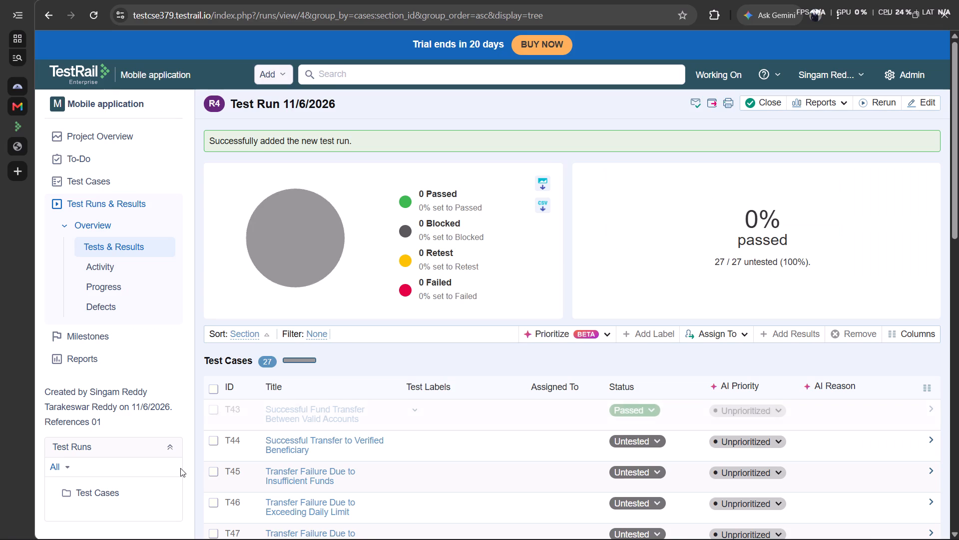
pyautogui.scroll(-2, 180, 468)
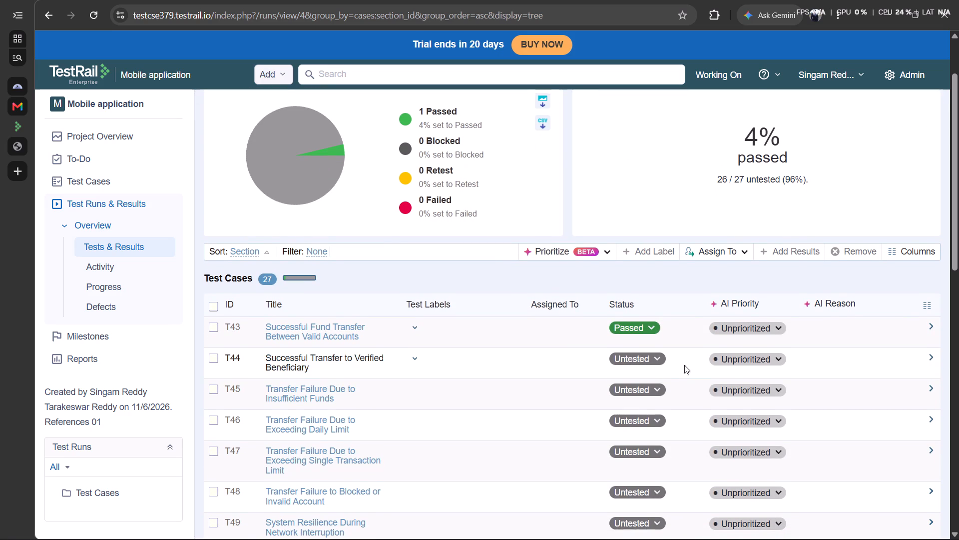
pyautogui.click(654, 355)
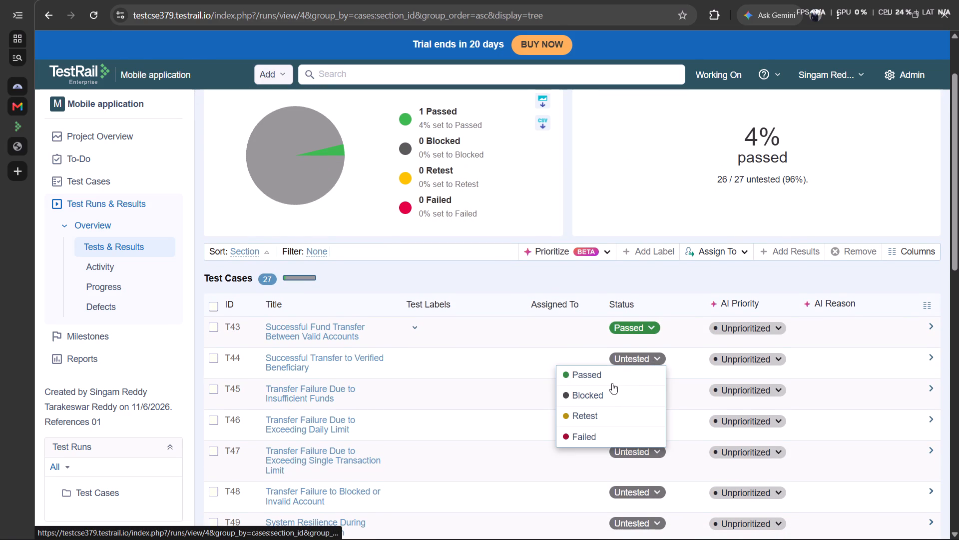
pyautogui.click(611, 383)
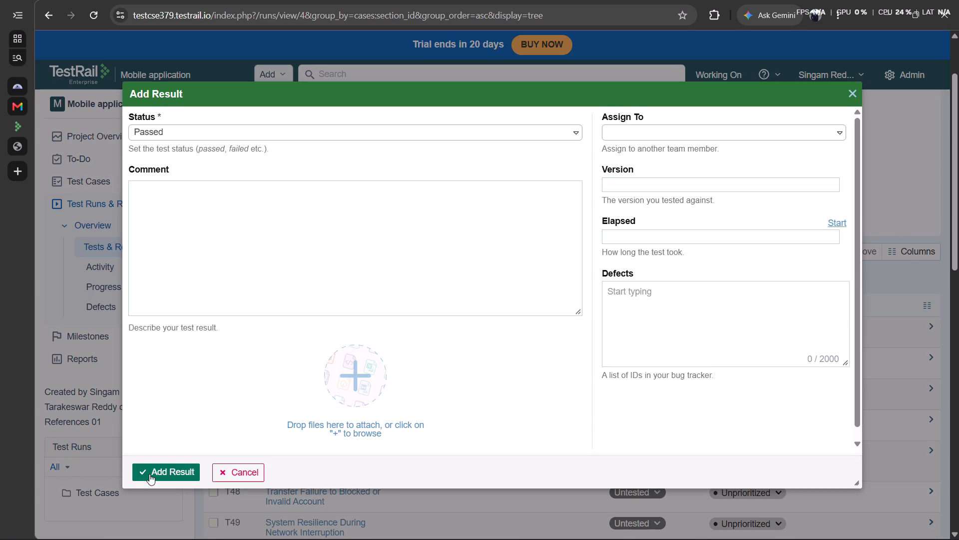
pyautogui.click(150, 473)
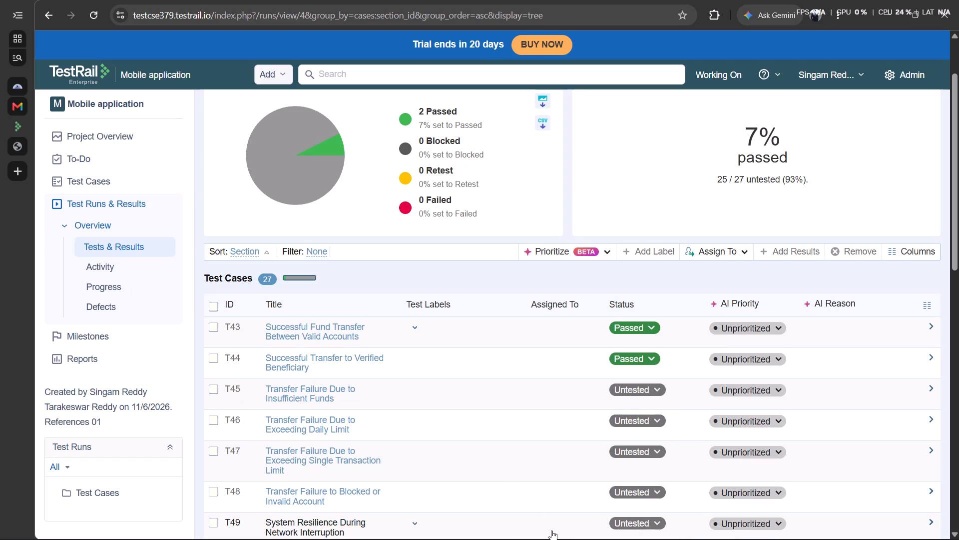
pyautogui.scroll(-1, 612, 454)
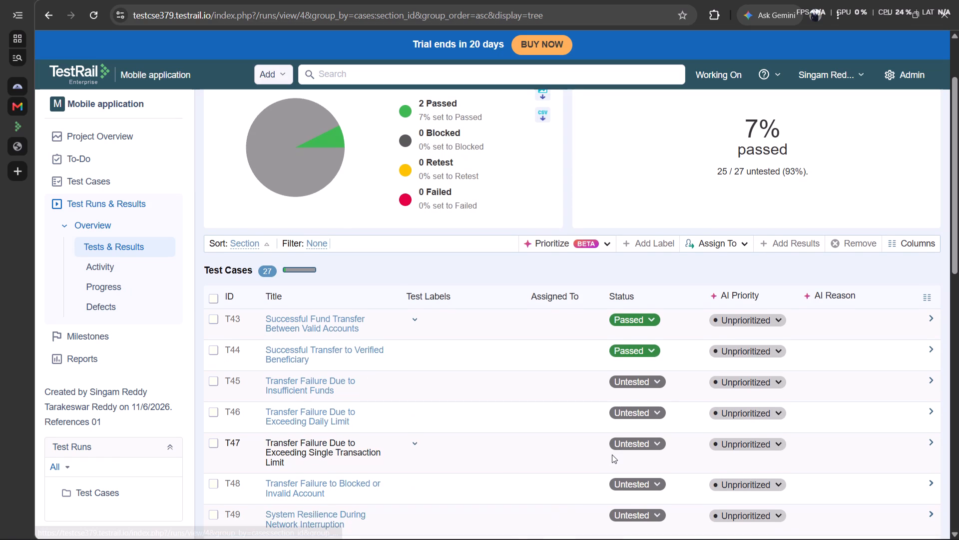
pyautogui.click(636, 380)
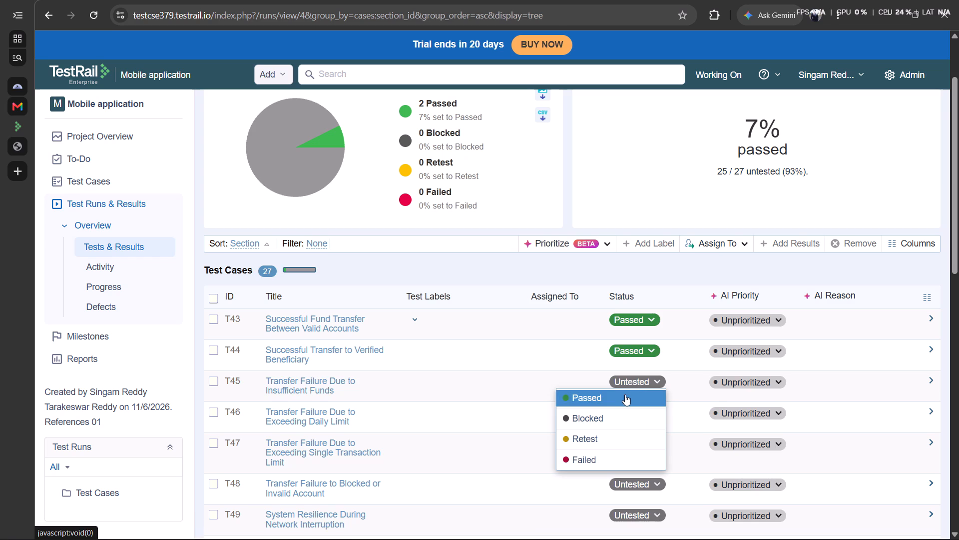
pyautogui.click(625, 394)
pyautogui.click(164, 475)
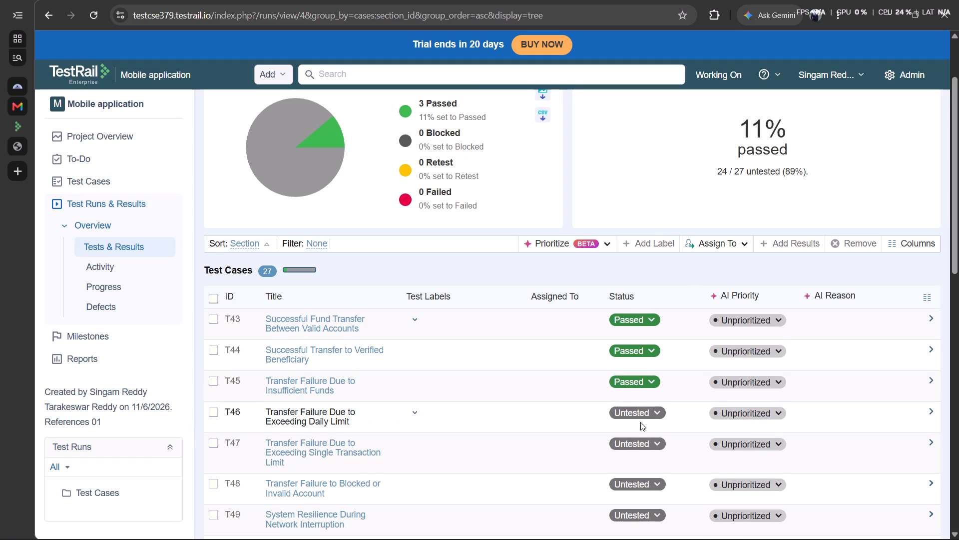
# Record Failed results for tests T46 and T47, the exceeded daily limit and single transaction limit transfer cases.
pyautogui.click(642, 417)
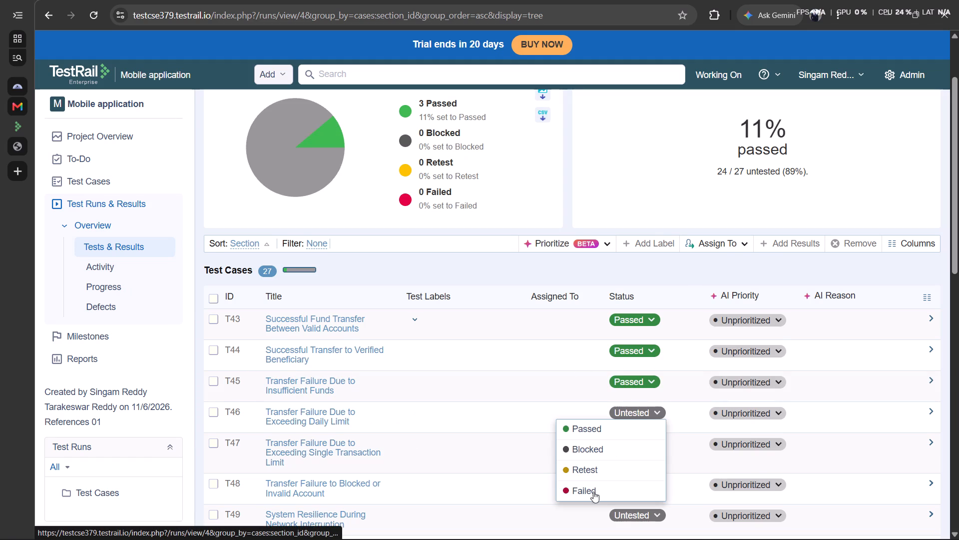
pyautogui.click(584, 492)
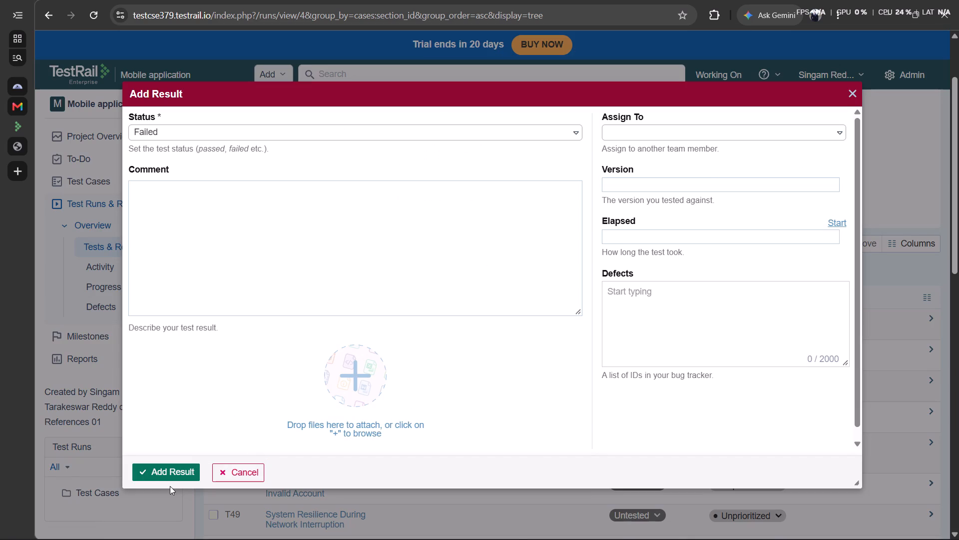
pyautogui.click(165, 471)
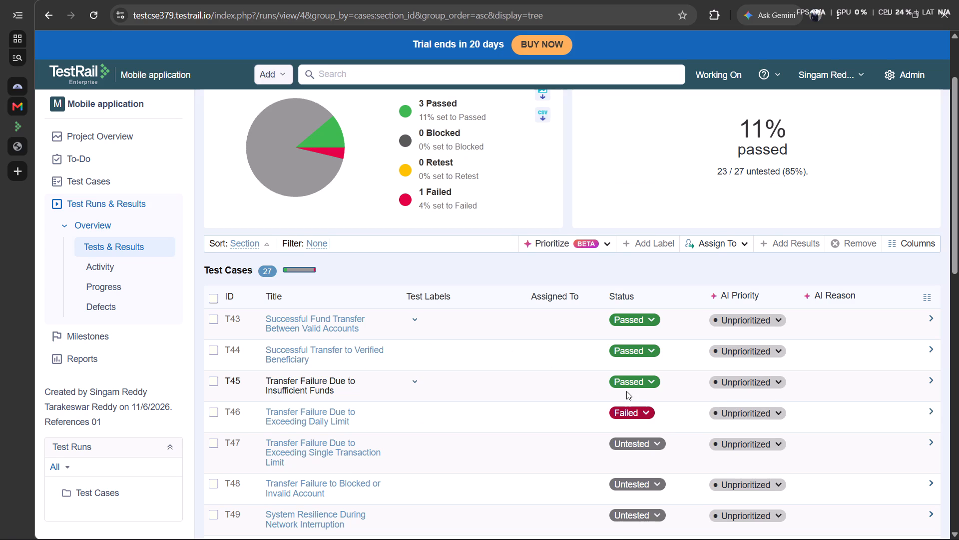
pyautogui.scroll(-1, 630, 392)
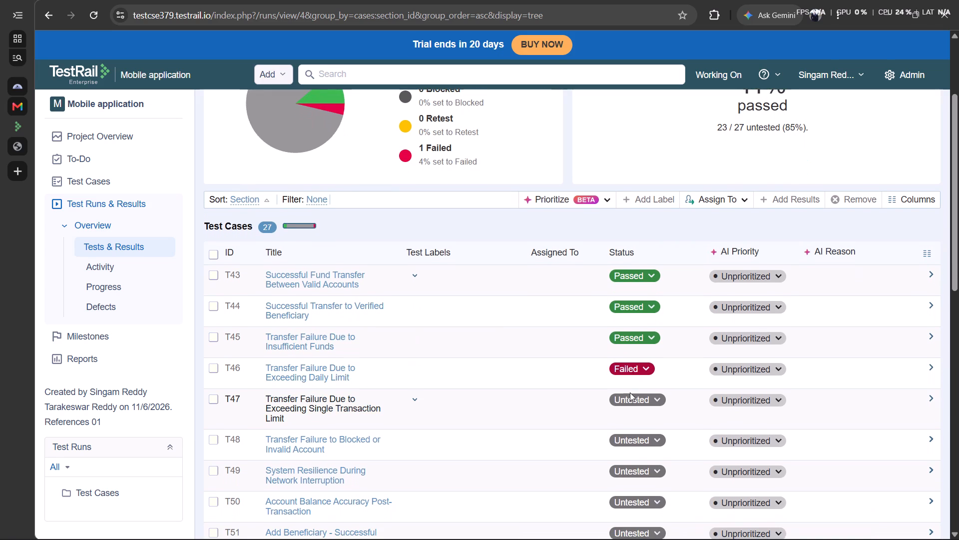
pyautogui.click(644, 399)
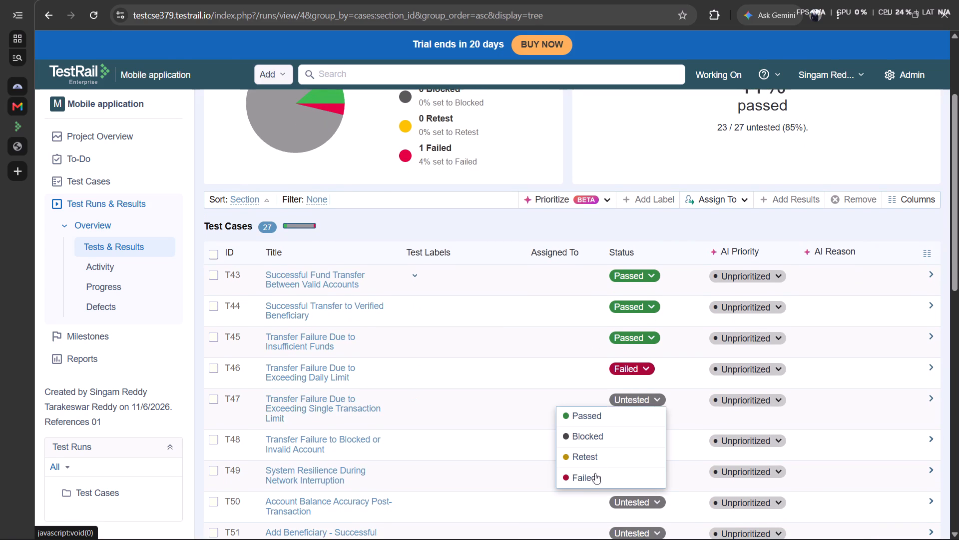
pyautogui.click(593, 479)
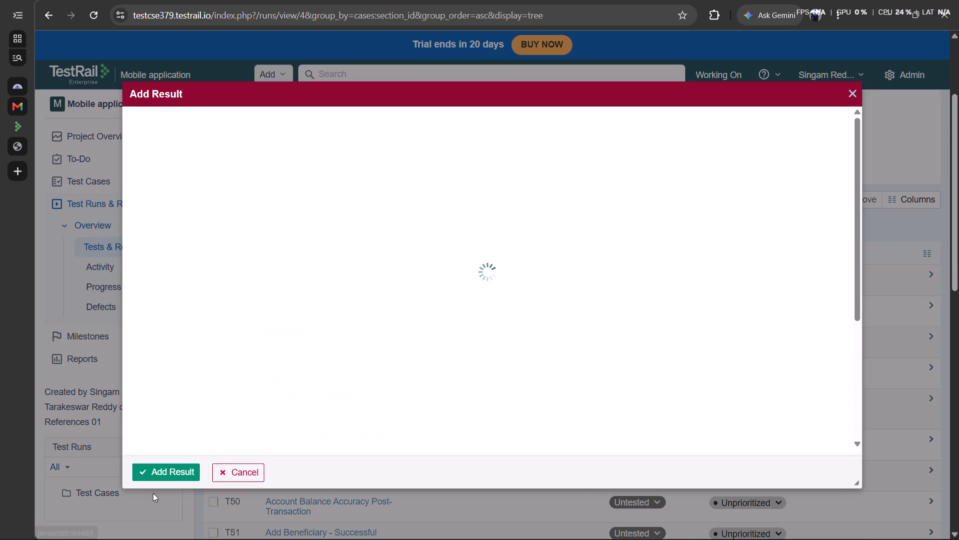
pyautogui.click(164, 478)
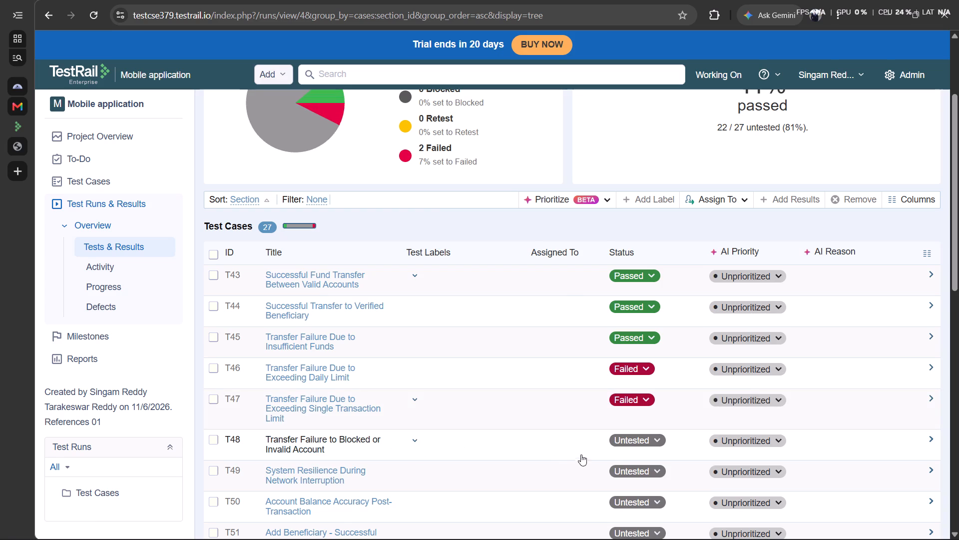
# Record a Passed result for test T48, Transfer Failure to Blocked or Invalid Account.
pyautogui.click(637, 433)
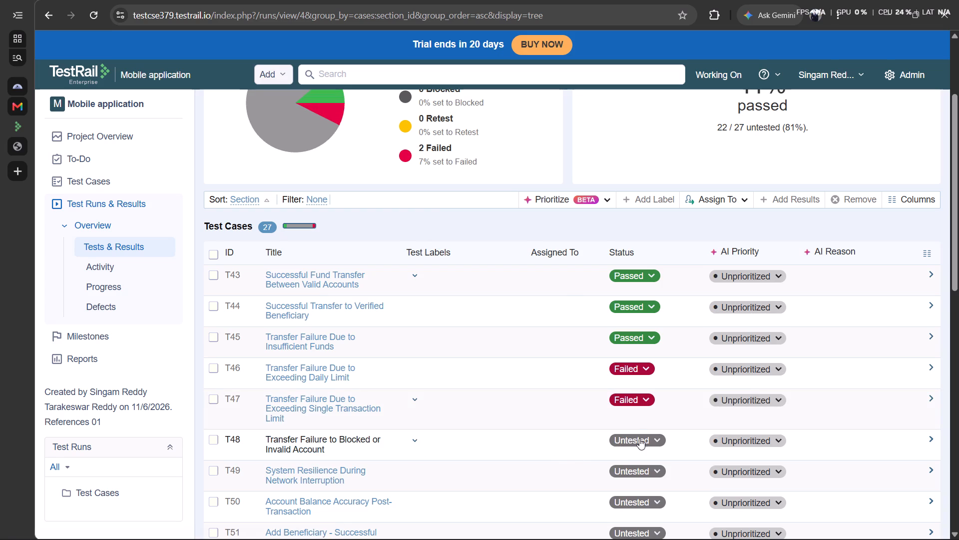
pyautogui.click(640, 440)
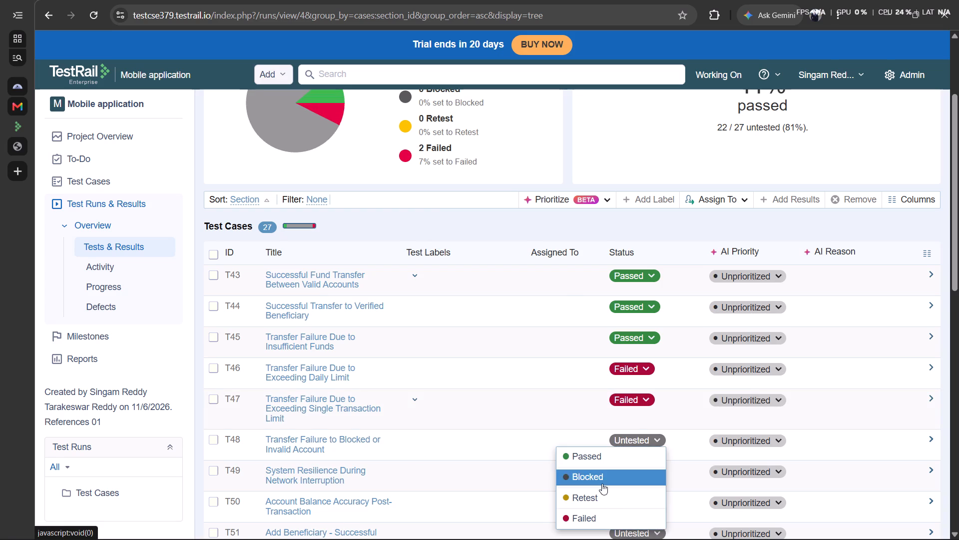
pyautogui.click(607, 459)
pyautogui.moveTo(195, 487); pyautogui.dragTo(190, 442)
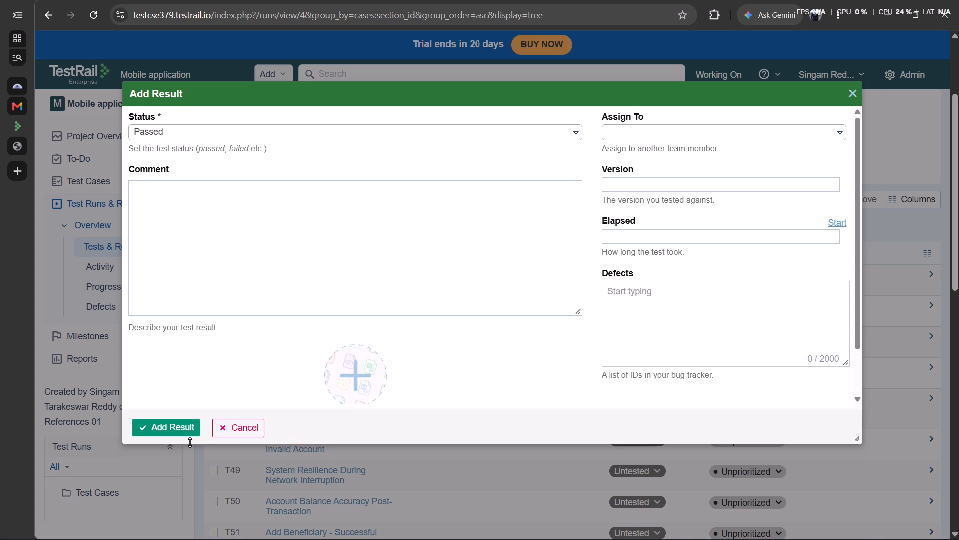
pyautogui.click(191, 427)
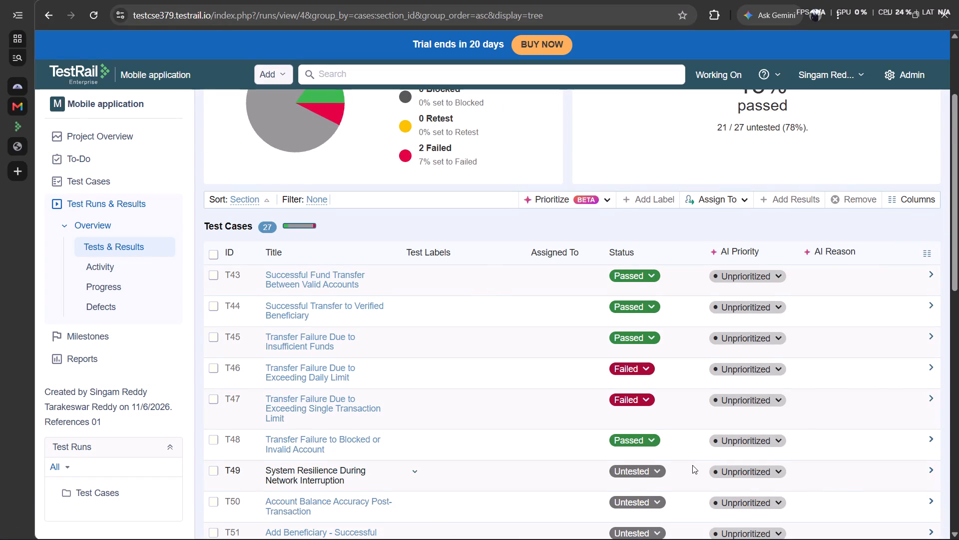
# Set the AI priority of test T43, Successful Fund Transfer Between Valid Accounts, to High.
pyautogui.scroll(-1, 692, 465)
pyautogui.click(742, 189)
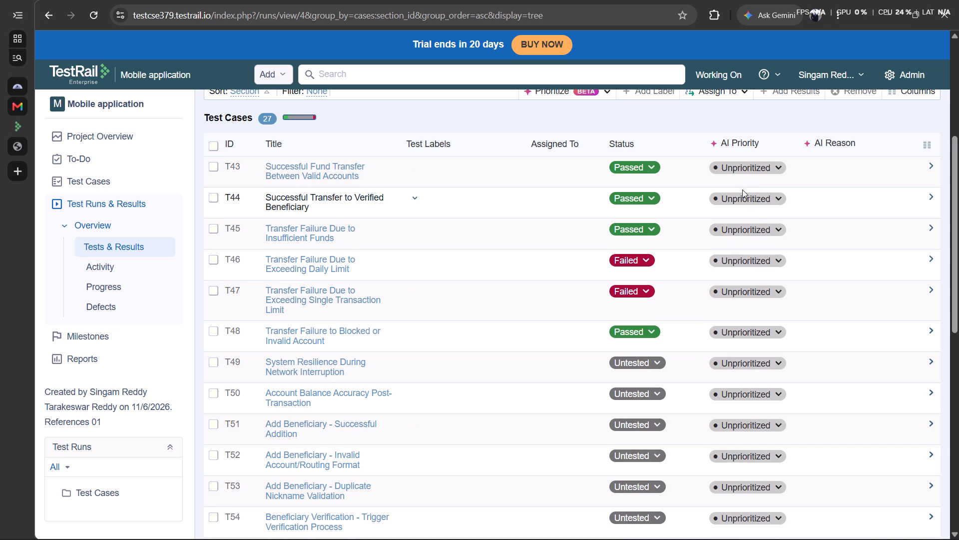
pyautogui.click(767, 164)
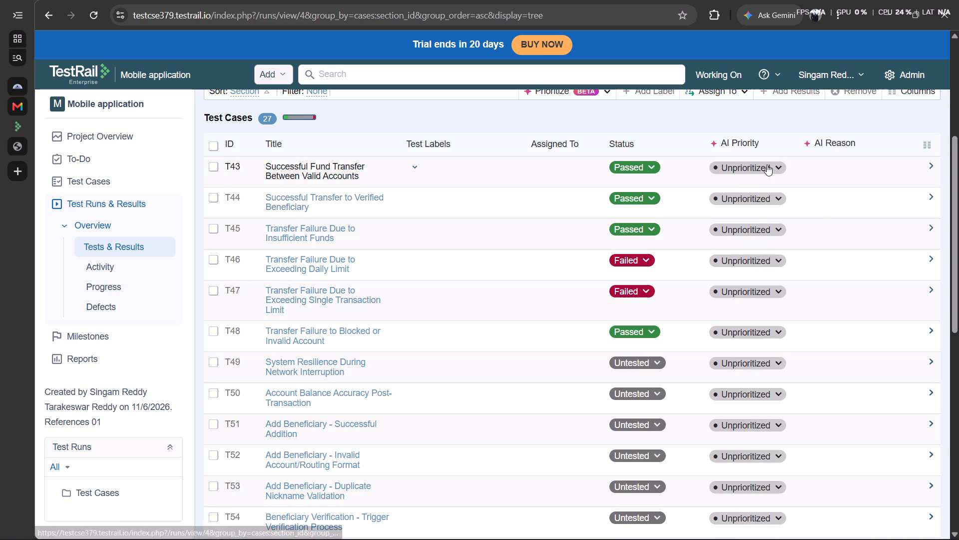
pyautogui.click(741, 224)
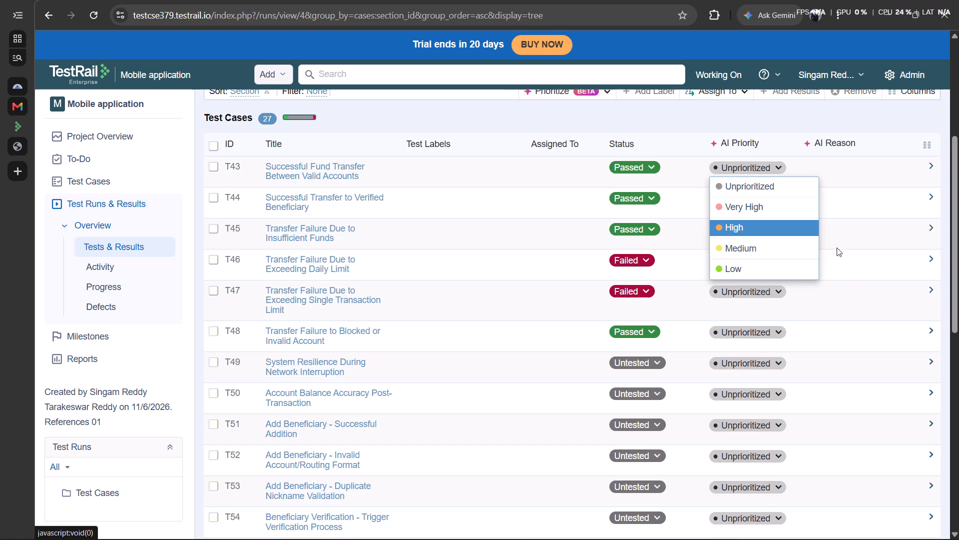
# Record Failed results for the last two tests in the run, T69 and T68.
pyautogui.scroll(-2, 669, 379)
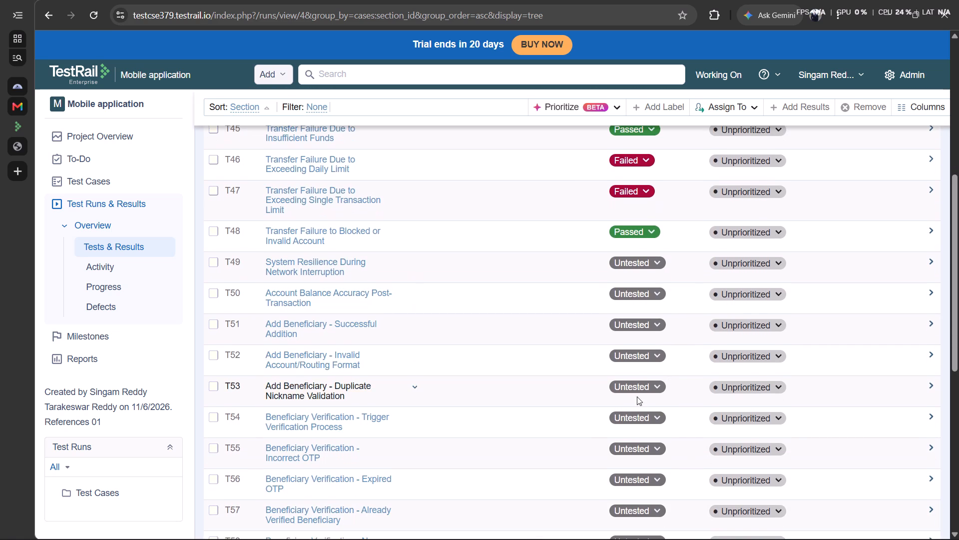
pyautogui.scroll(-10, 604, 412)
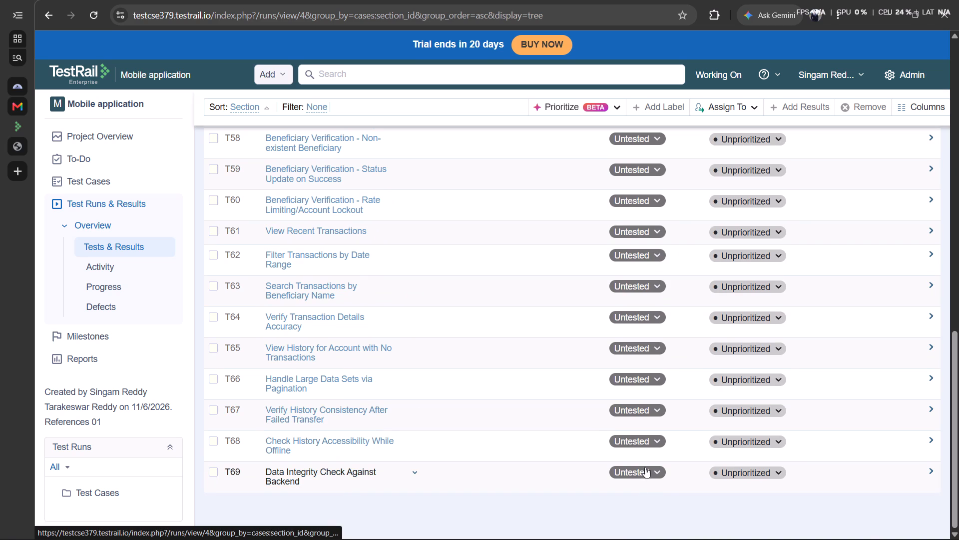
pyautogui.click(643, 472)
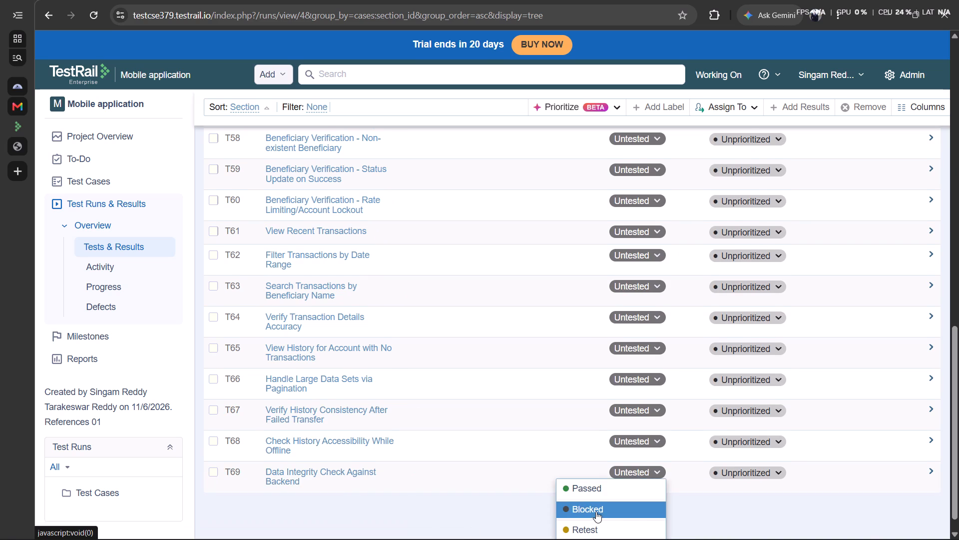
pyautogui.scroll(-1, 596, 511)
pyautogui.click(588, 523)
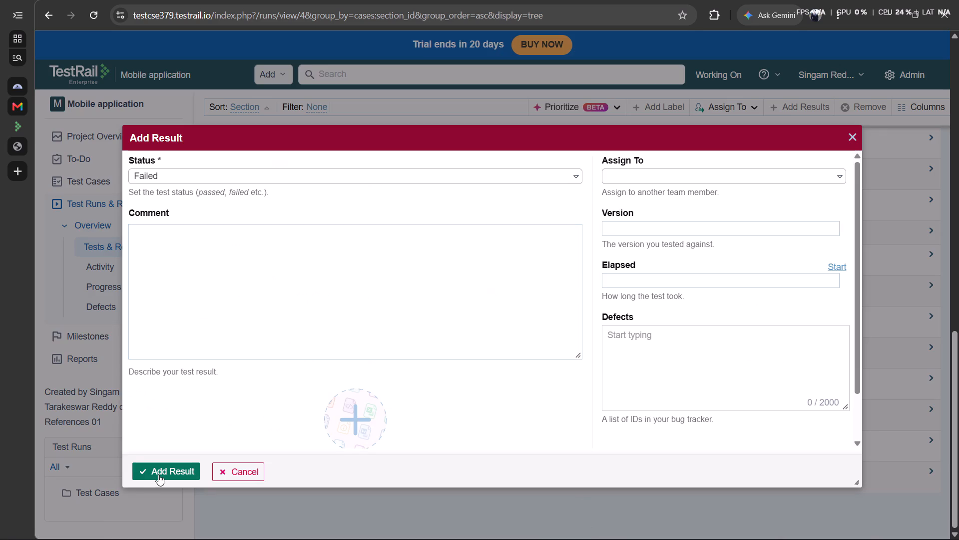
pyautogui.click(161, 473)
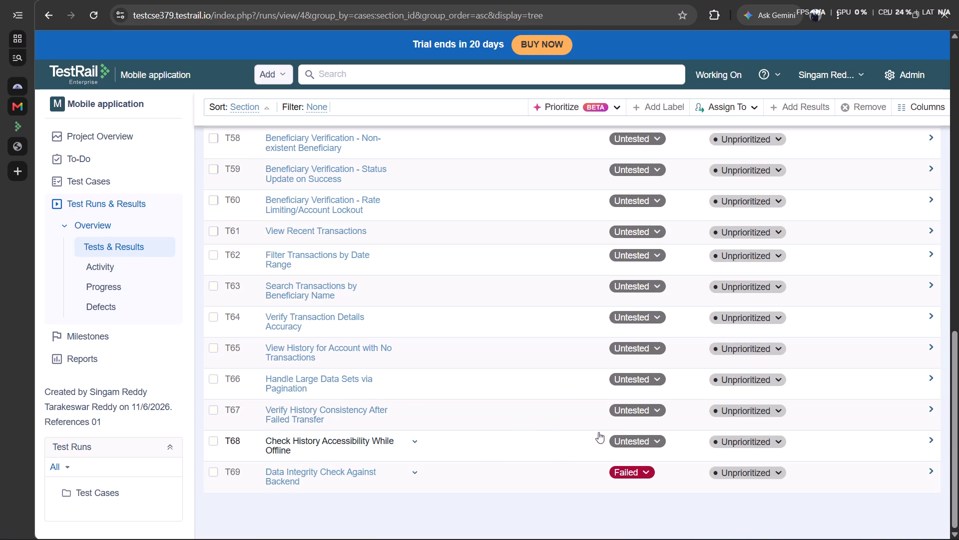
pyautogui.click(646, 439)
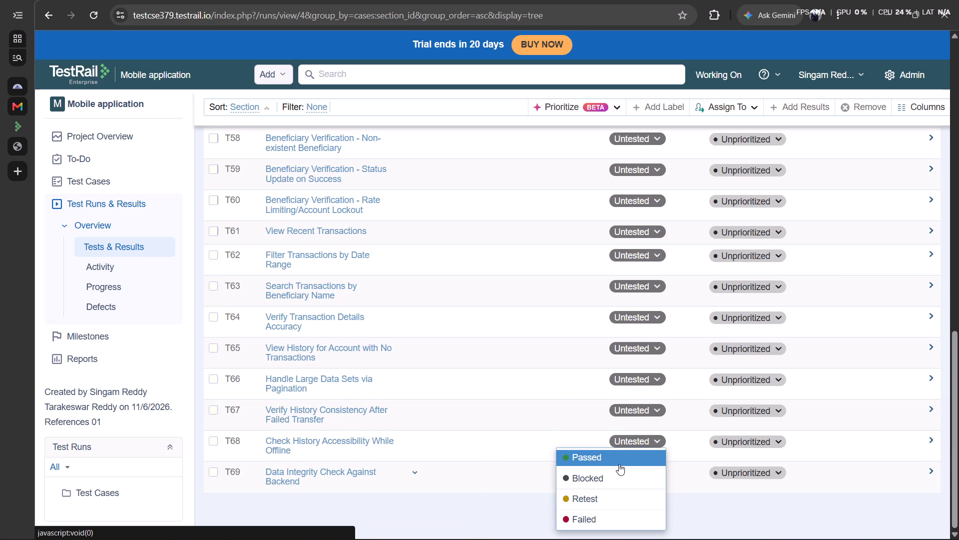
pyautogui.click(591, 519)
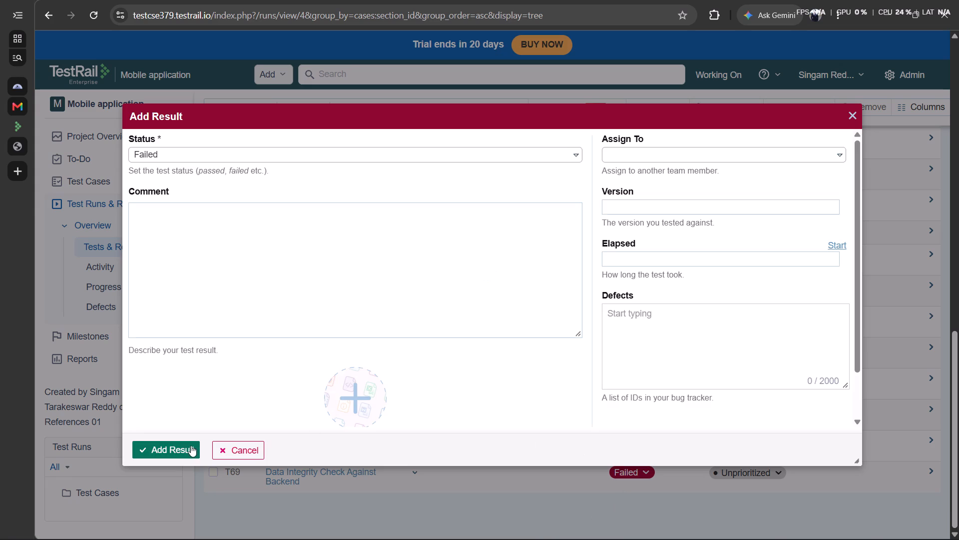
pyautogui.click(189, 446)
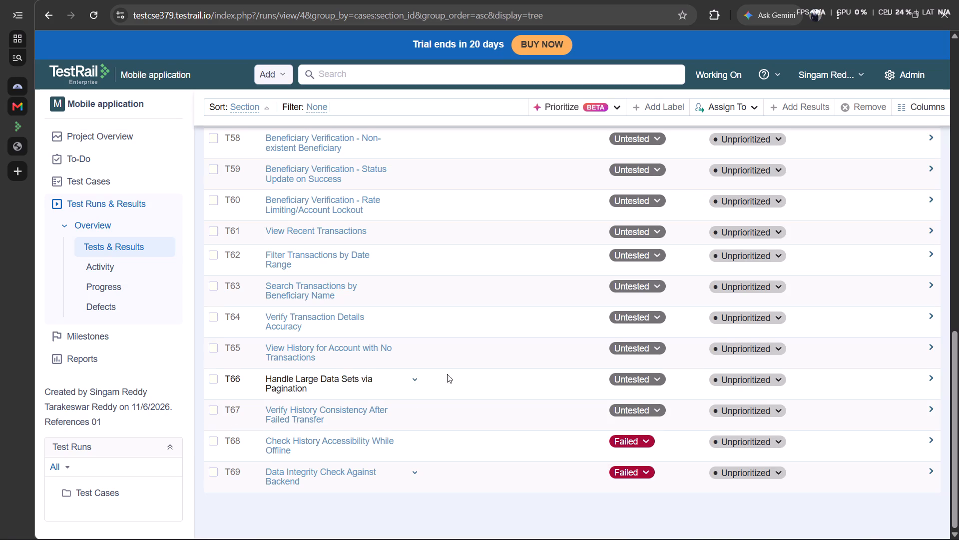
# Record a Blocked result for test T66 and a Passed result for test T67.
pyautogui.click(635, 376)
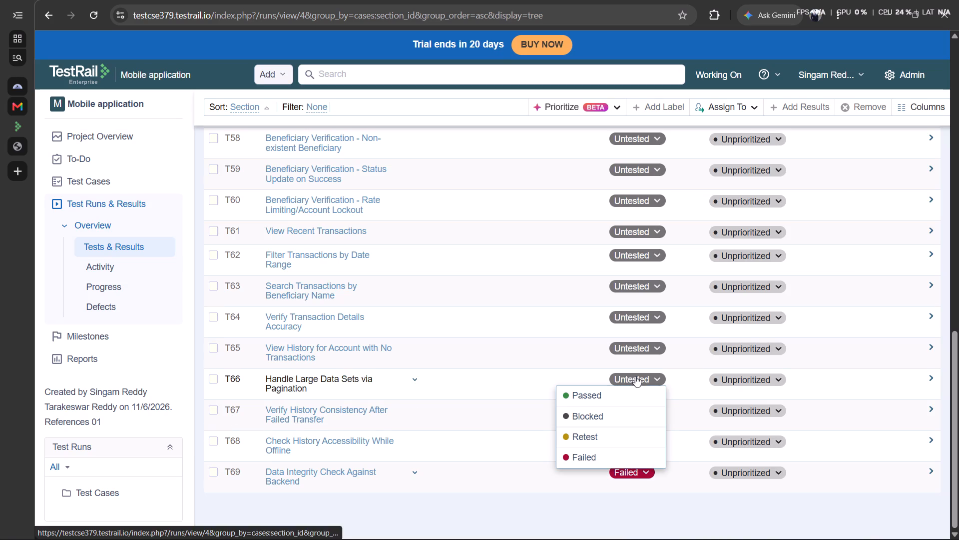
pyautogui.click(597, 420)
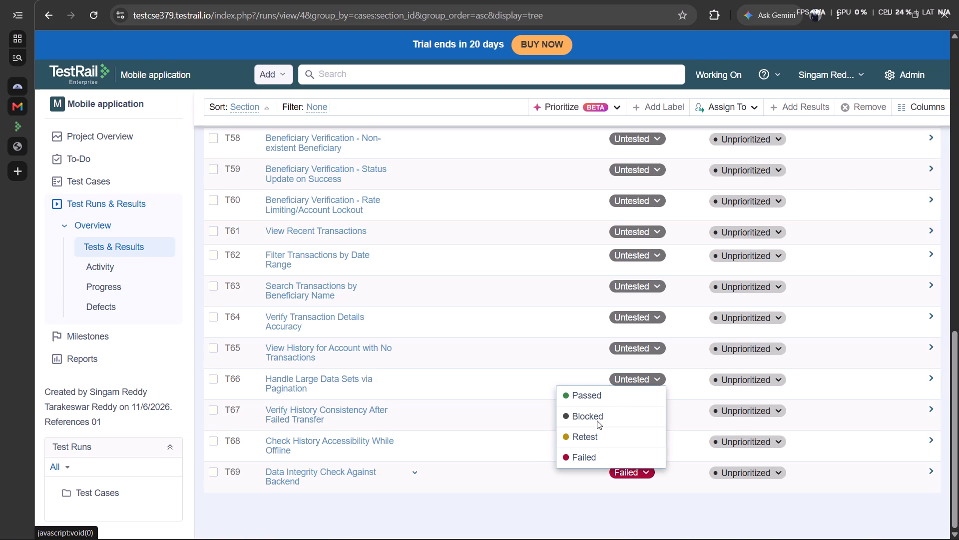
pyautogui.click(187, 444)
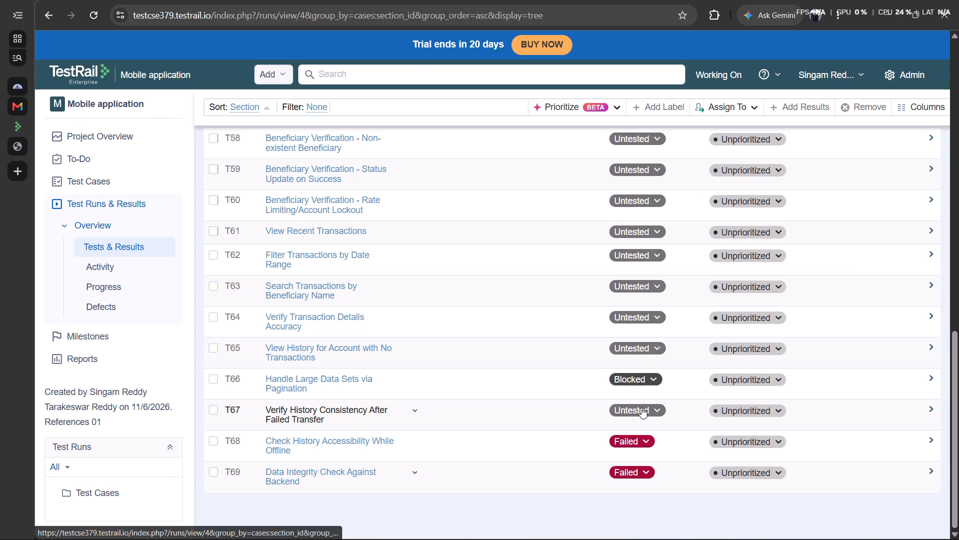
pyautogui.click(641, 407)
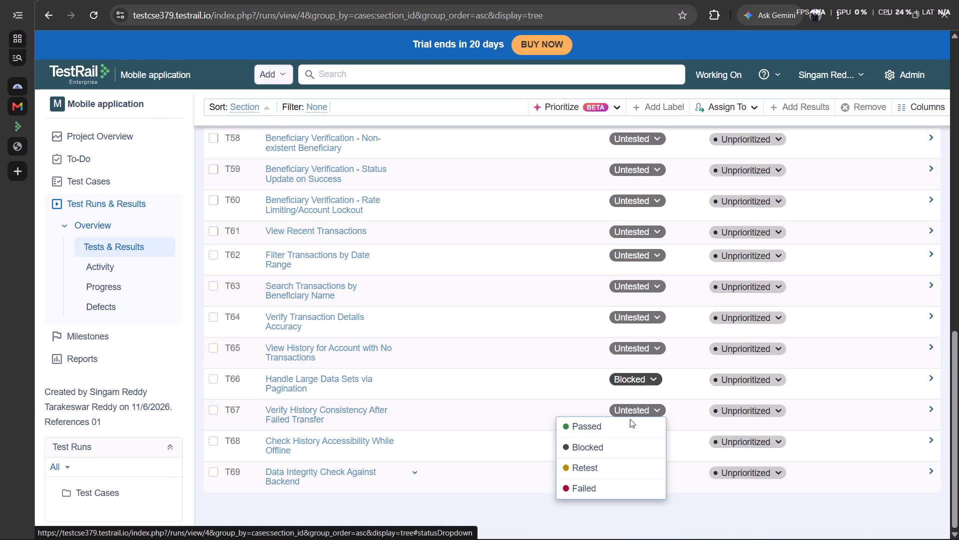
pyautogui.click(623, 424)
pyautogui.click(176, 449)
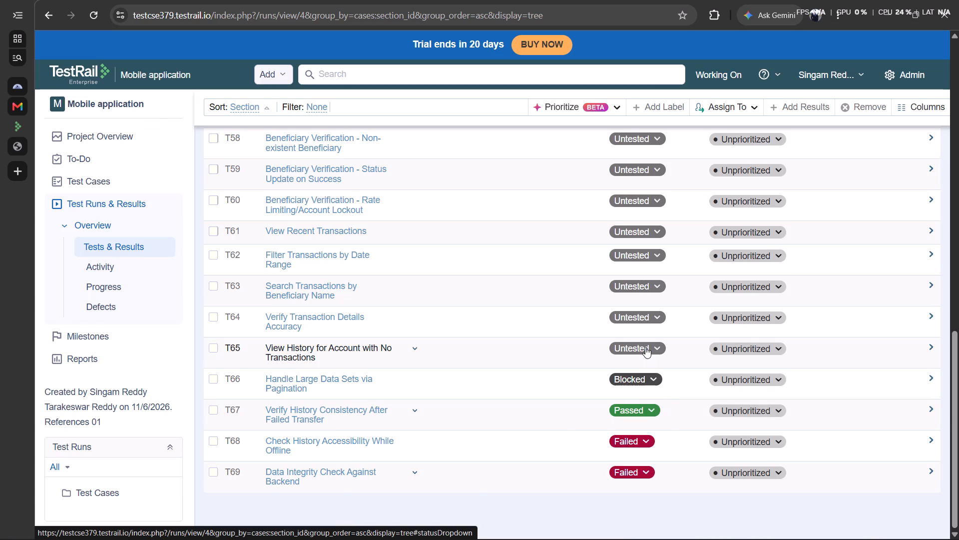
# Record a Passed result for test T65 and a Failed result for test T63.
pyautogui.click(645, 347)
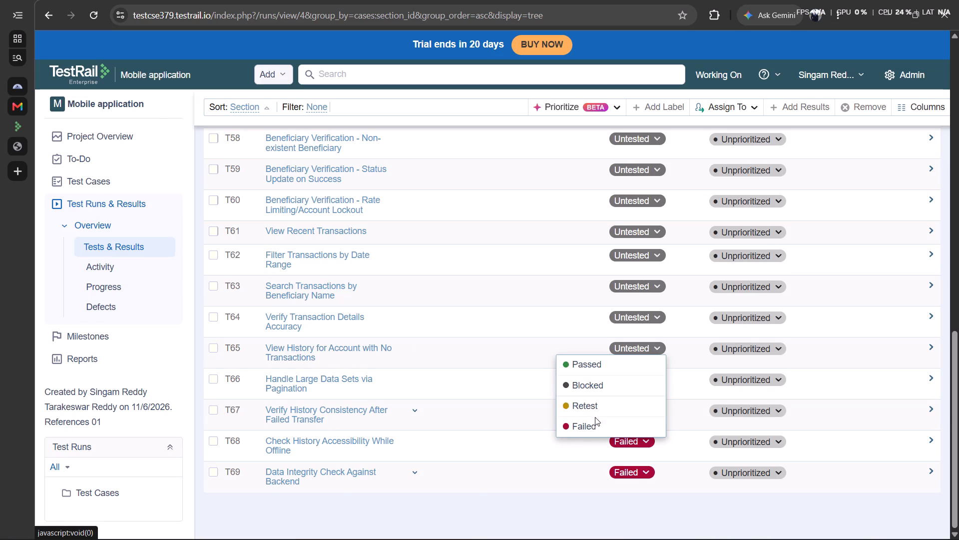
pyautogui.click(598, 359)
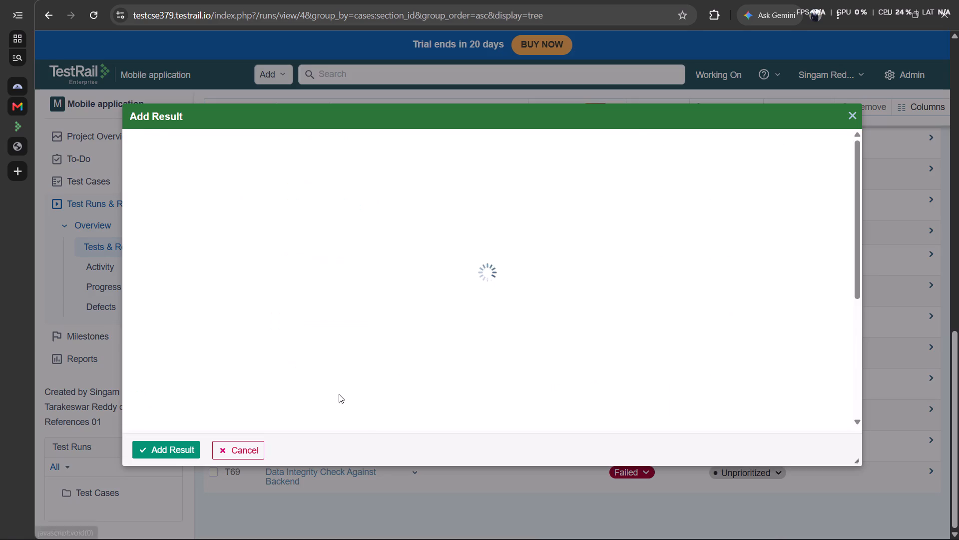
pyautogui.click(182, 455)
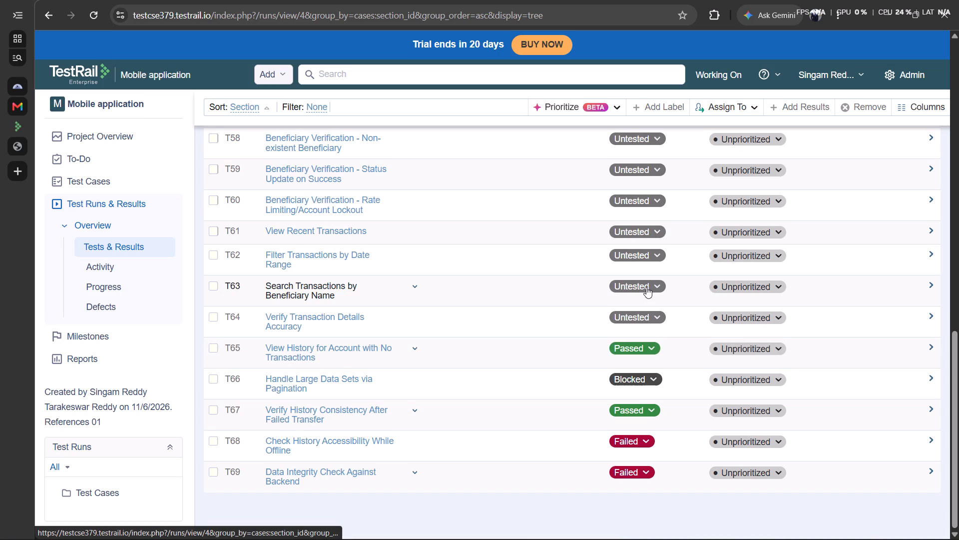
pyautogui.click(652, 286)
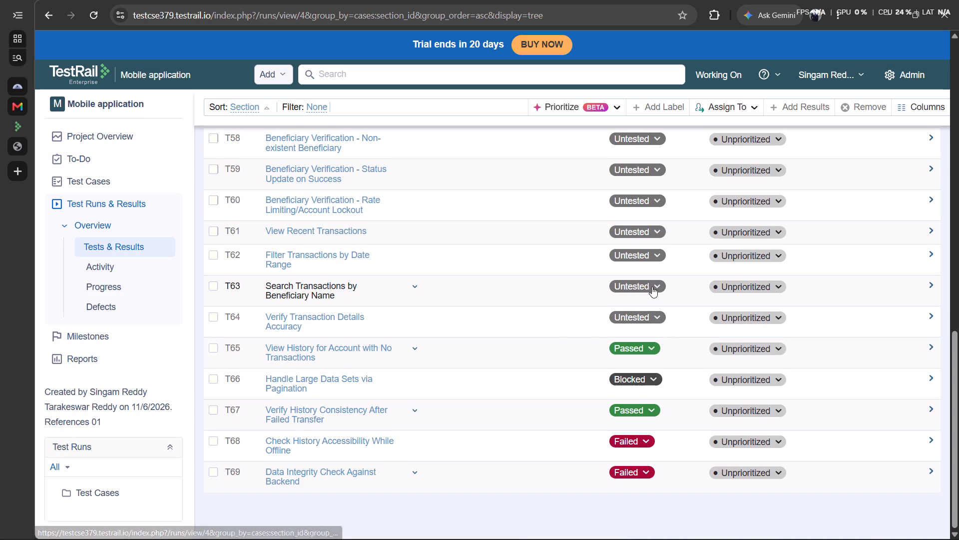
pyautogui.click(595, 357)
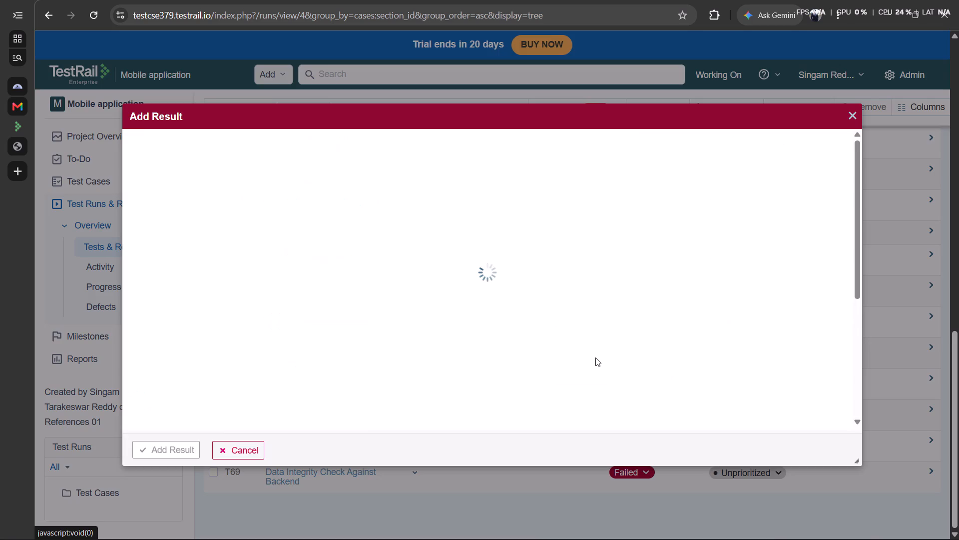
pyautogui.click(181, 447)
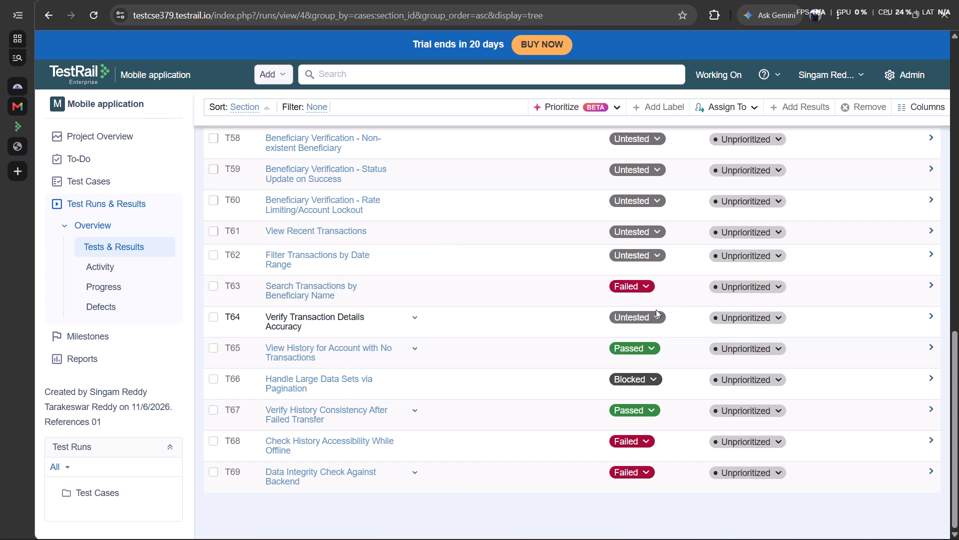
# Record Retest results for test T64, Verify Transaction Details Accuracy, and test T62, Filter Transactions by Date Range.
pyautogui.click(624, 315)
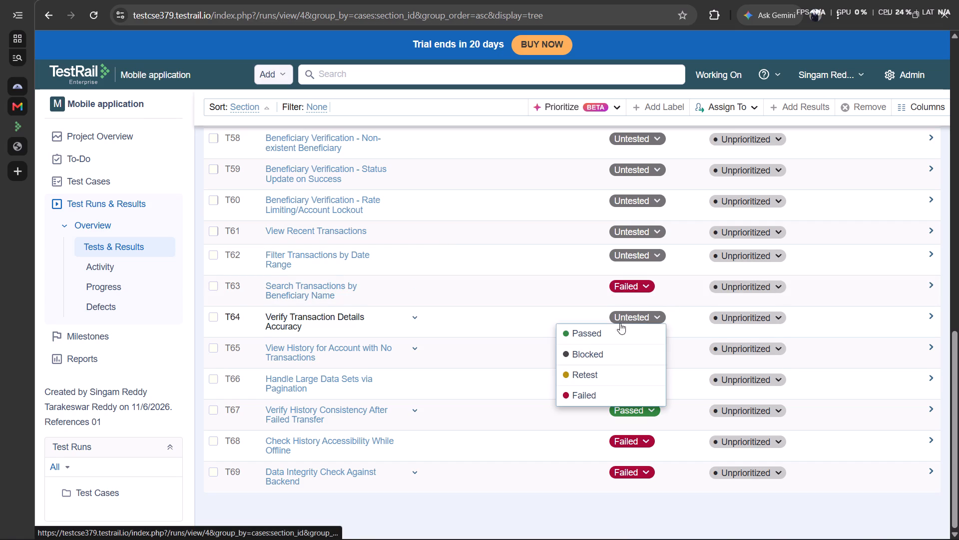
pyautogui.click(590, 377)
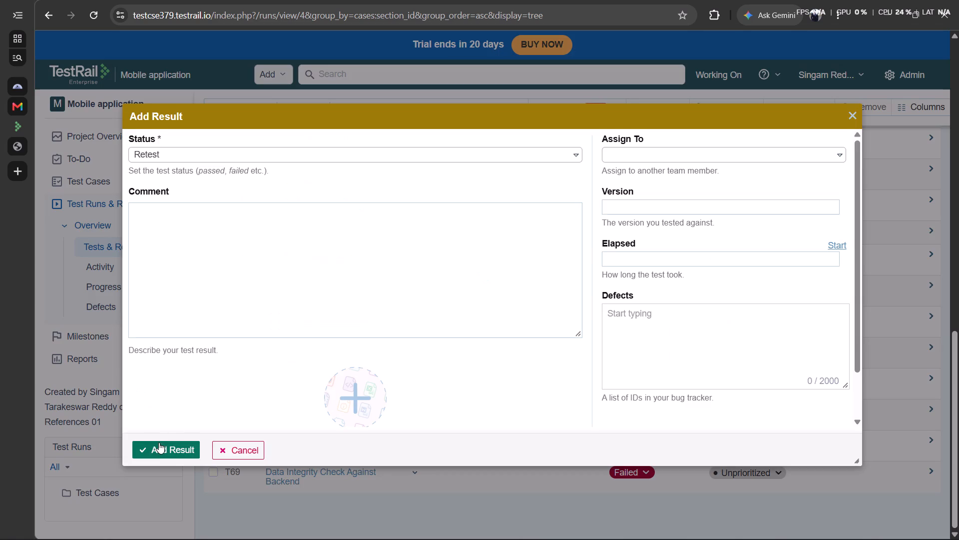
pyautogui.click(159, 448)
pyautogui.scroll(1, 663, 337)
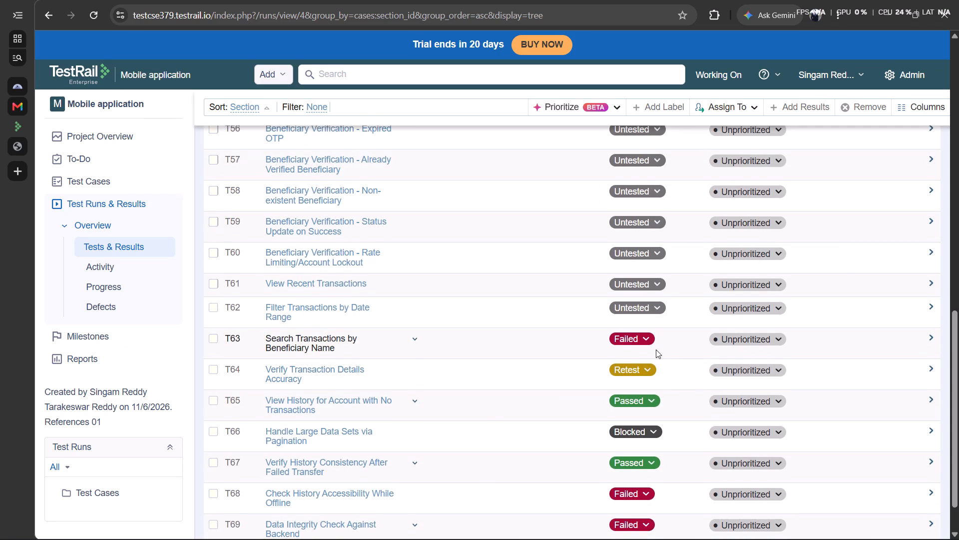
pyautogui.scroll(1, 656, 349)
pyautogui.click(643, 380)
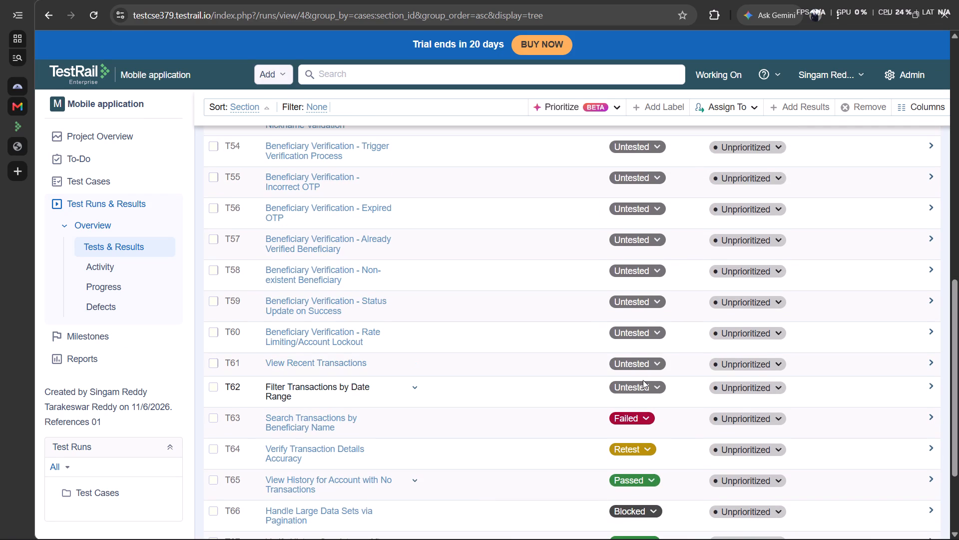
pyautogui.click(643, 380)
pyautogui.click(644, 381)
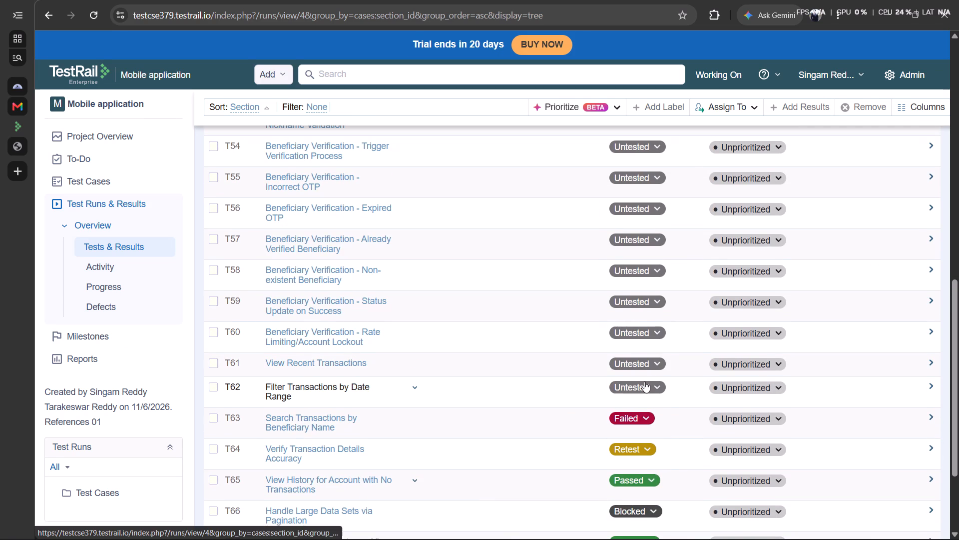
pyautogui.click(585, 442)
pyautogui.click(157, 446)
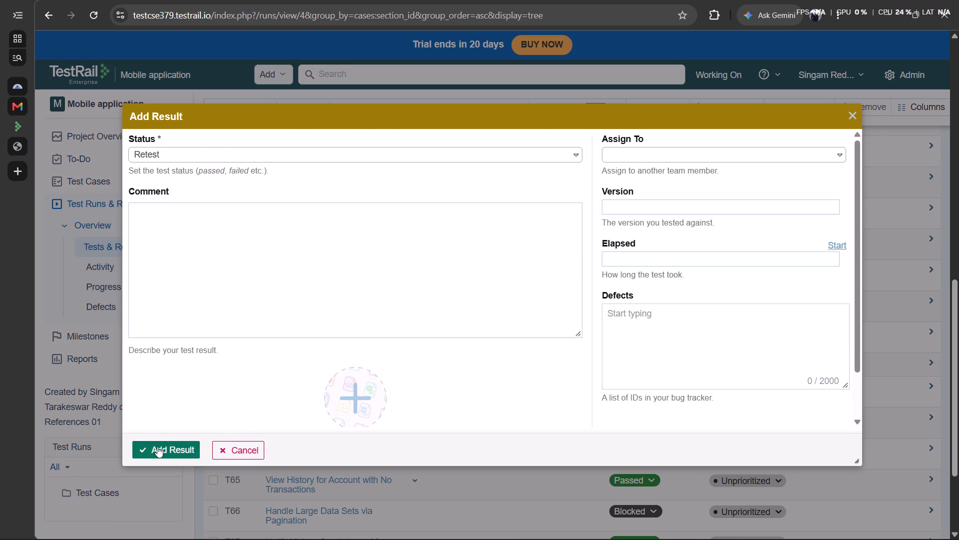
# Record Passed results for tests T61, T60 and T59 in the test run.
pyautogui.click(636, 362)
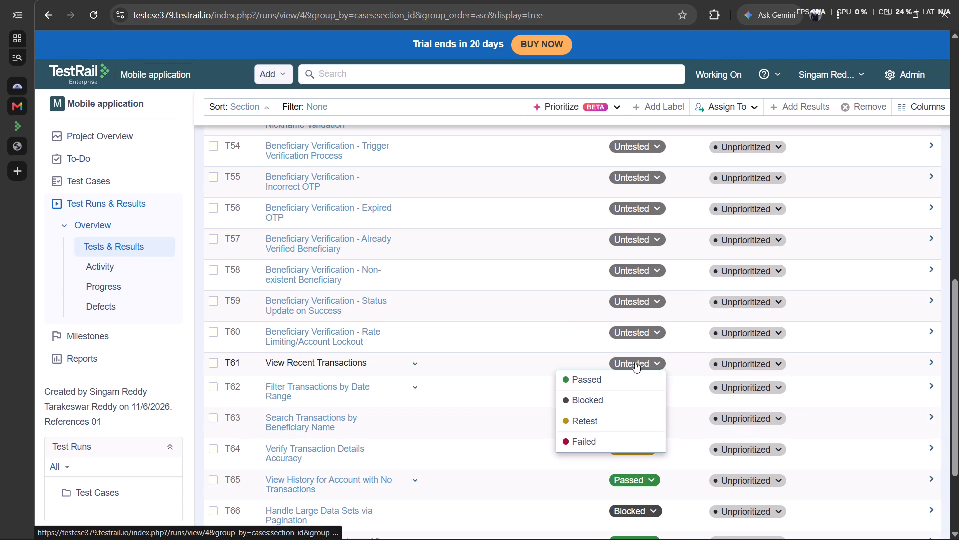
pyautogui.click(598, 379)
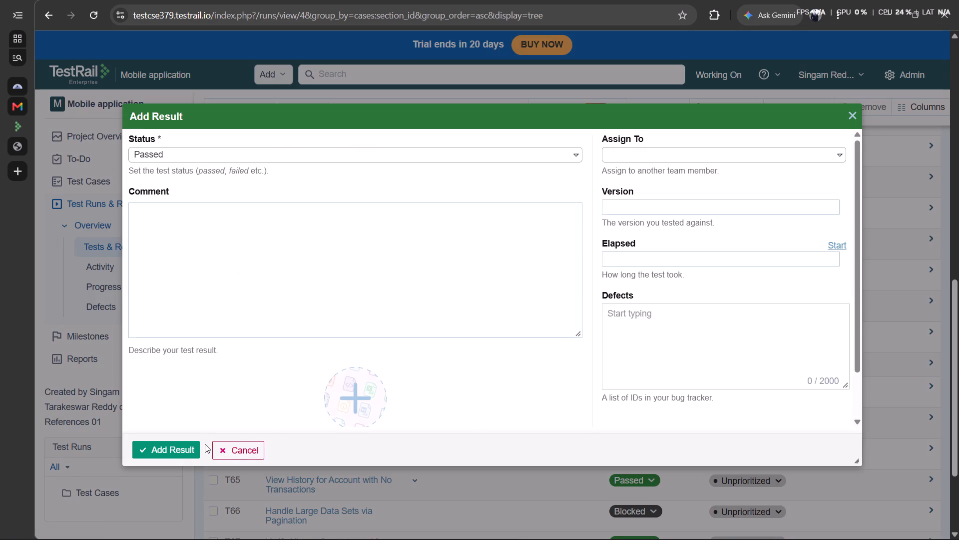
pyautogui.click(178, 452)
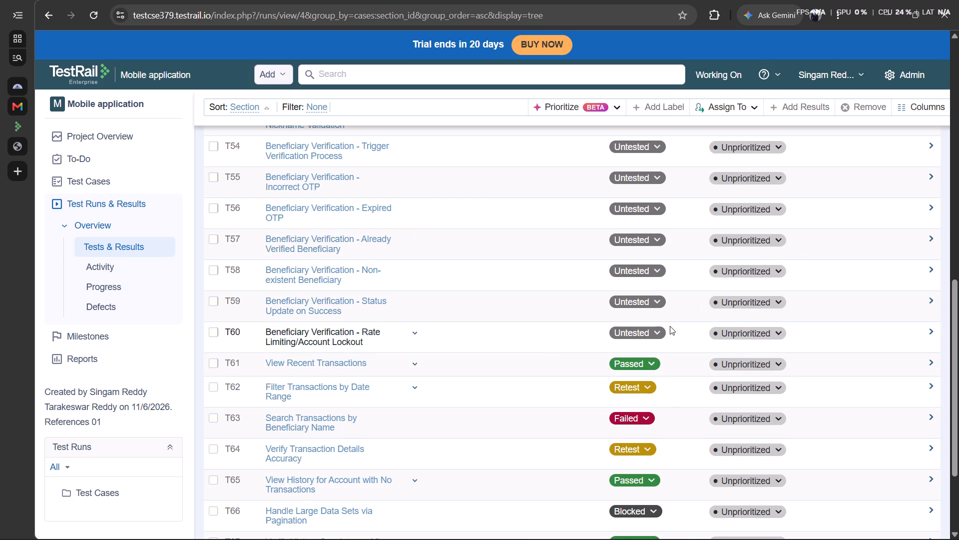
pyautogui.click(660, 329)
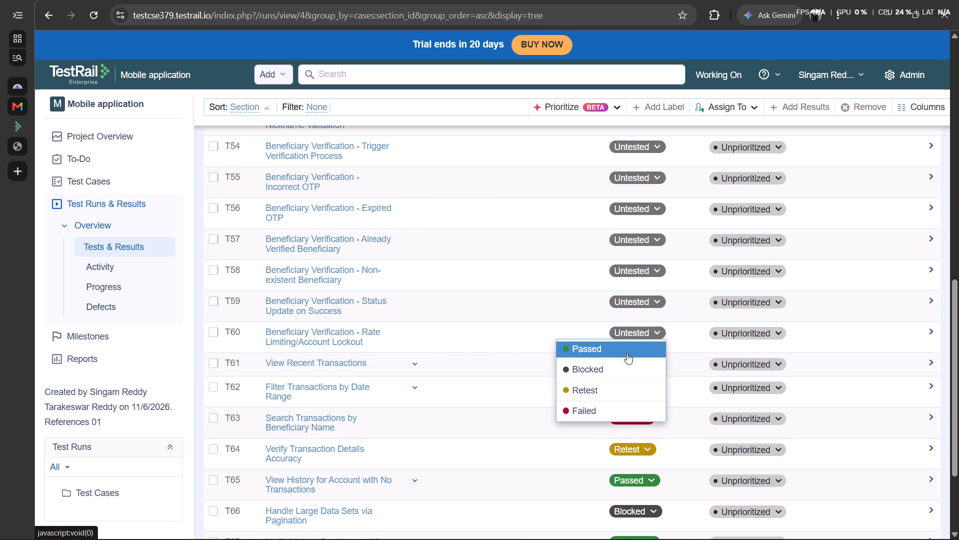
pyautogui.click(625, 353)
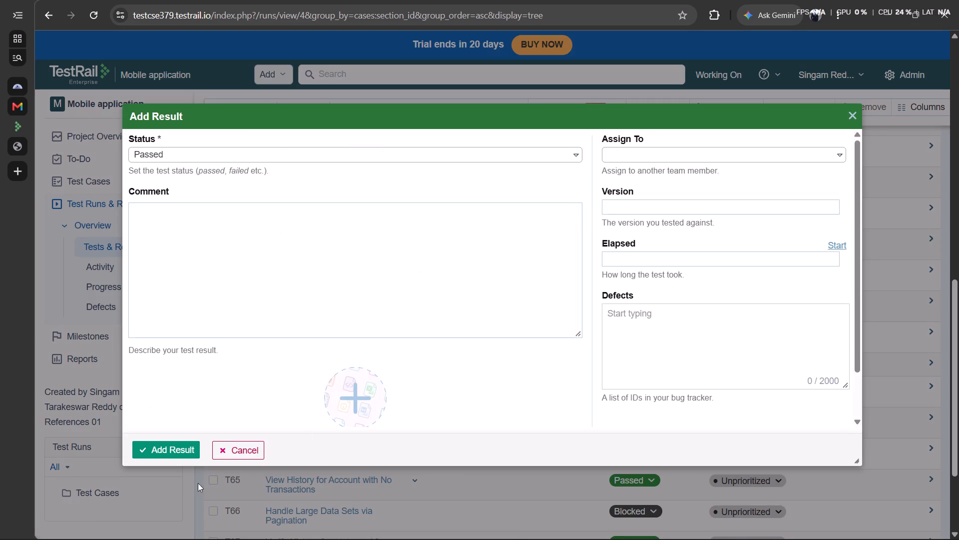
pyautogui.click(158, 451)
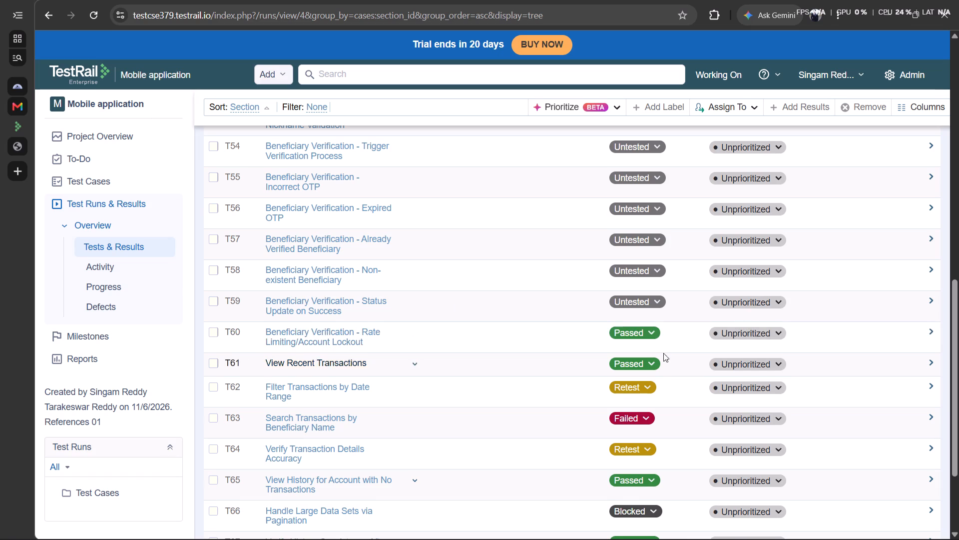
pyautogui.click(623, 302)
pyautogui.click(599, 323)
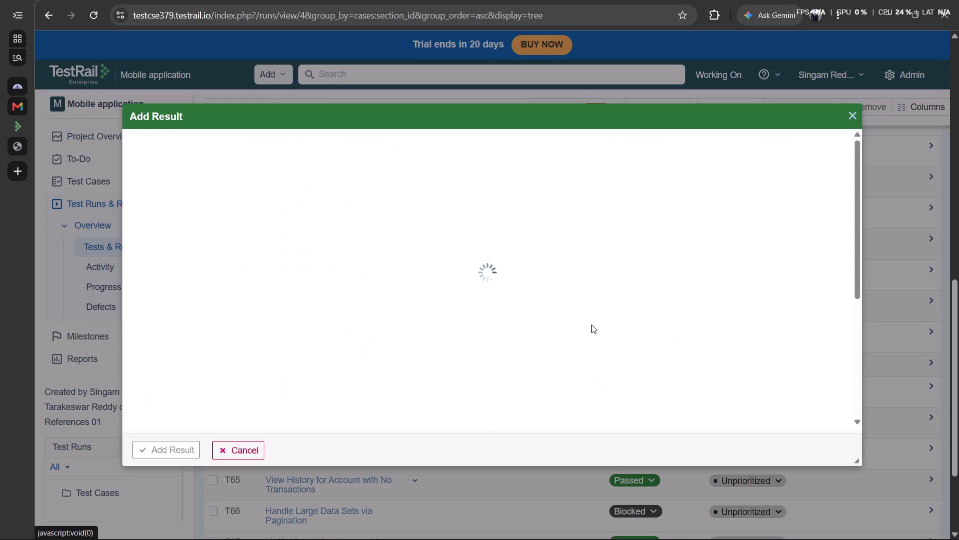
pyautogui.click(152, 447)
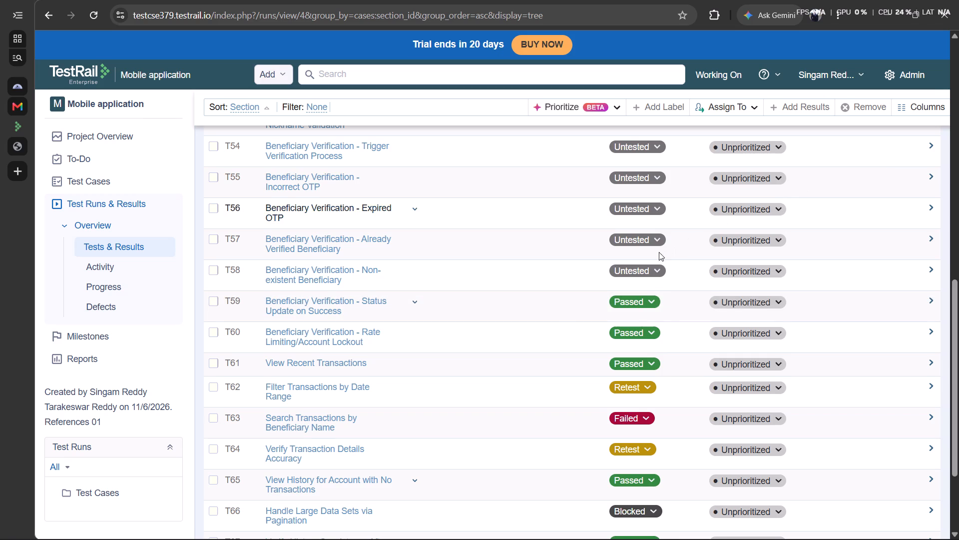
# Record Failed results for beneficiary verification tests T58, Non-existent Beneficiary, and T57, Already Verified Beneficiary.
pyautogui.click(643, 265)
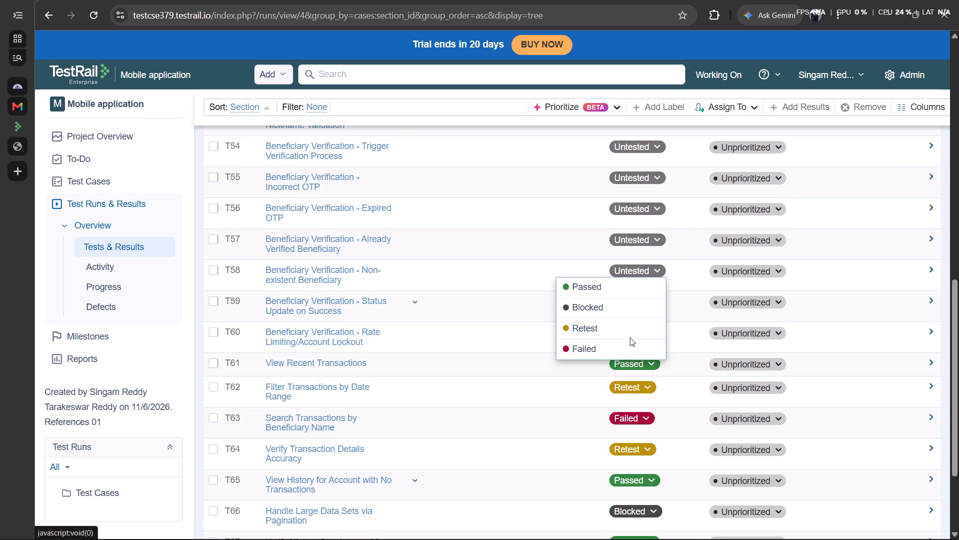
pyautogui.click(613, 347)
pyautogui.click(197, 447)
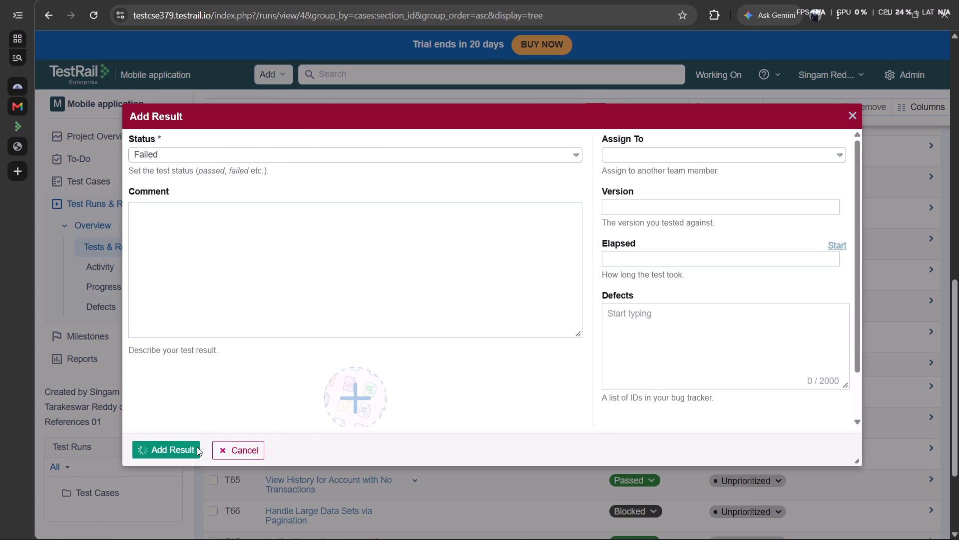
pyautogui.click(640, 240)
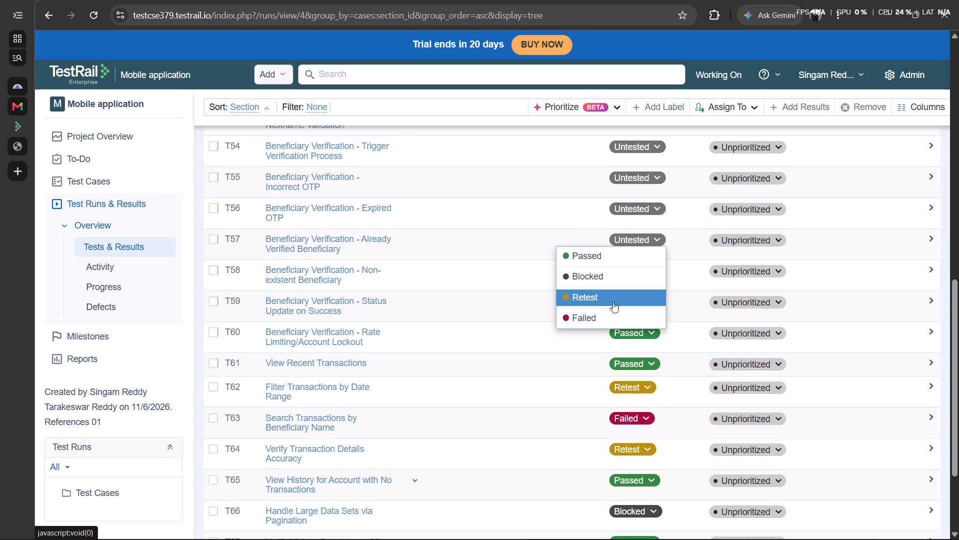
pyautogui.click(606, 314)
pyautogui.click(157, 444)
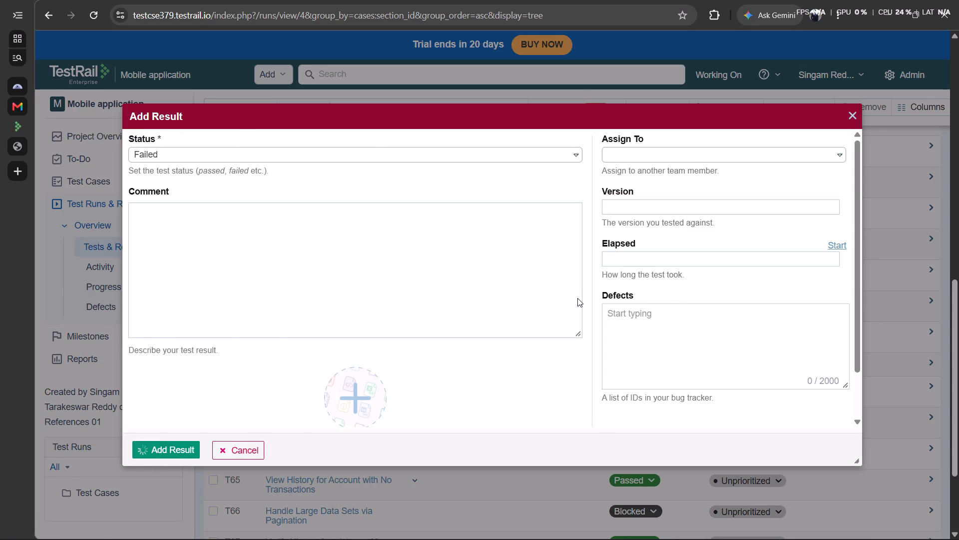
# Record a Retest result for test T56, Beneficiary Verification - Expired OTP.
pyautogui.scroll(1, 577, 298)
pyautogui.click(652, 314)
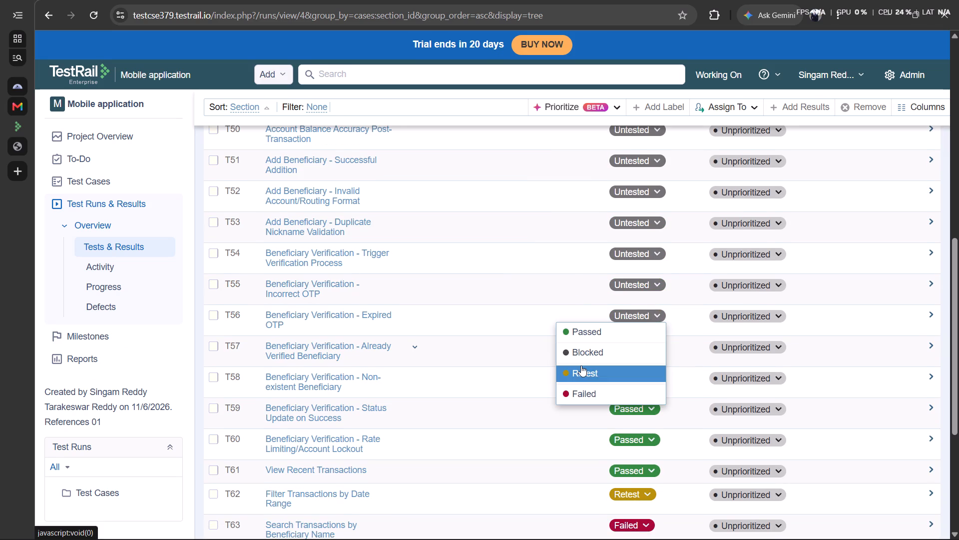
pyautogui.click(580, 365)
pyautogui.click(178, 447)
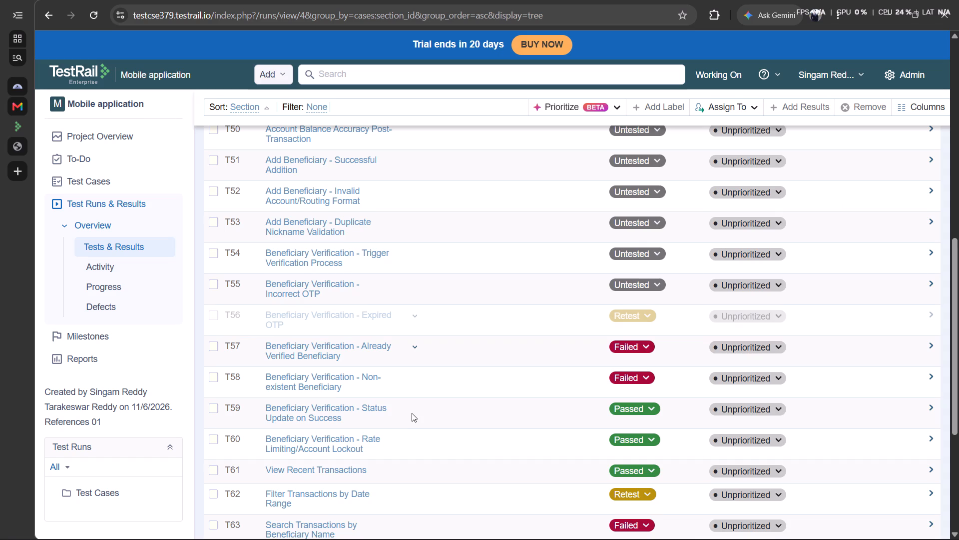
pyautogui.scroll(8, 412, 413)
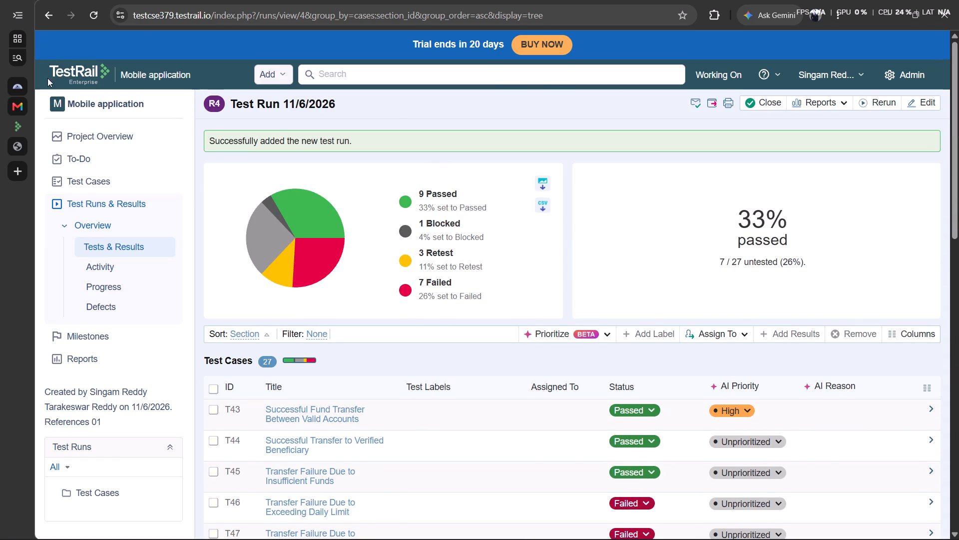
# Switch to the university placement portal and view the job profiles of AAJ Supply Chain Management, Conzura Soft Solutions, Bambinos.live and HCLTech.
pyautogui.click(20, 143)
pyautogui.scroll(-1, 450, 322)
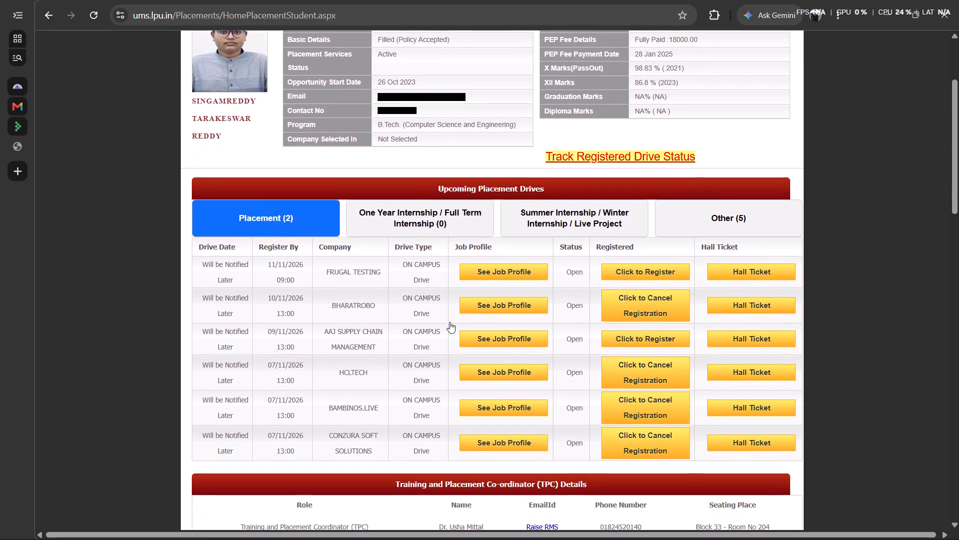
pyautogui.scroll(-1, 450, 322)
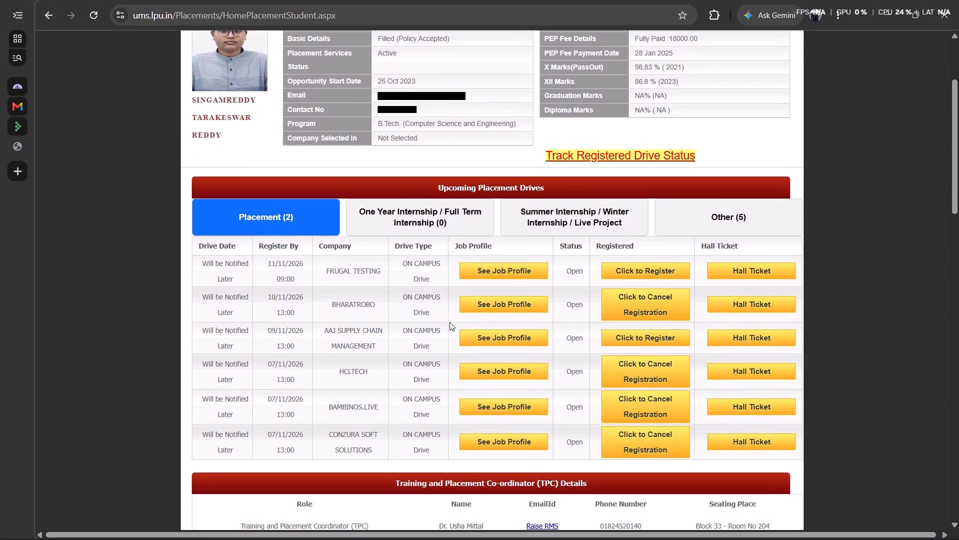
pyautogui.click(515, 328)
pyautogui.click(509, 335)
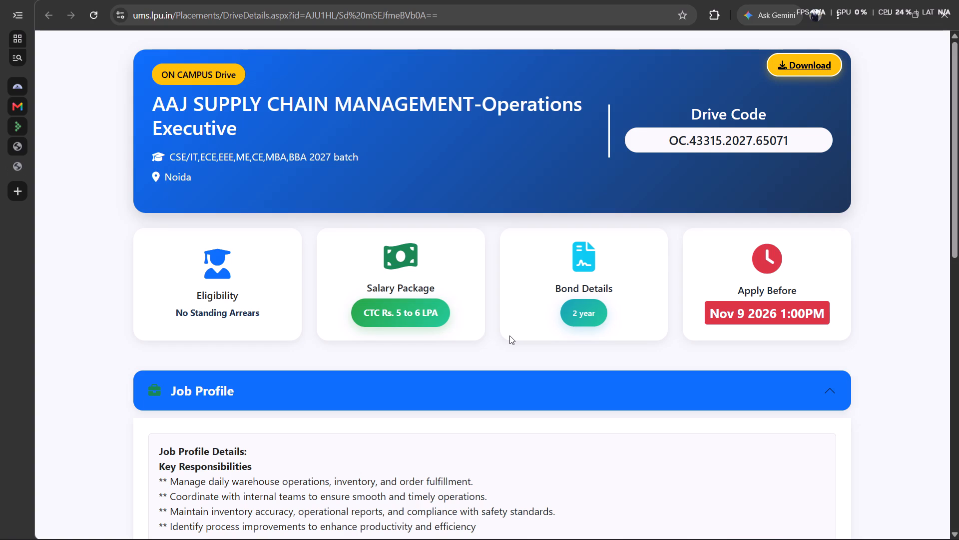
pyautogui.click(16, 164)
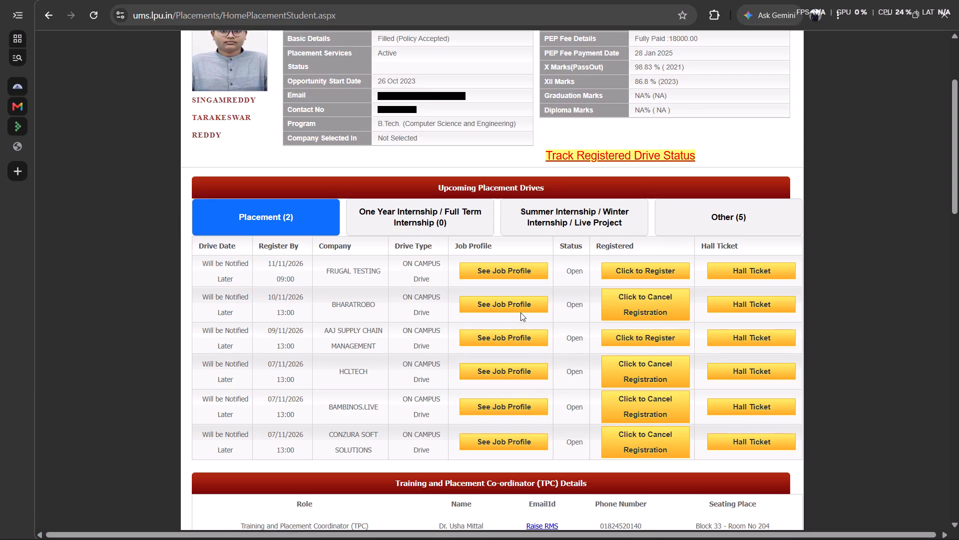
pyautogui.click(483, 435)
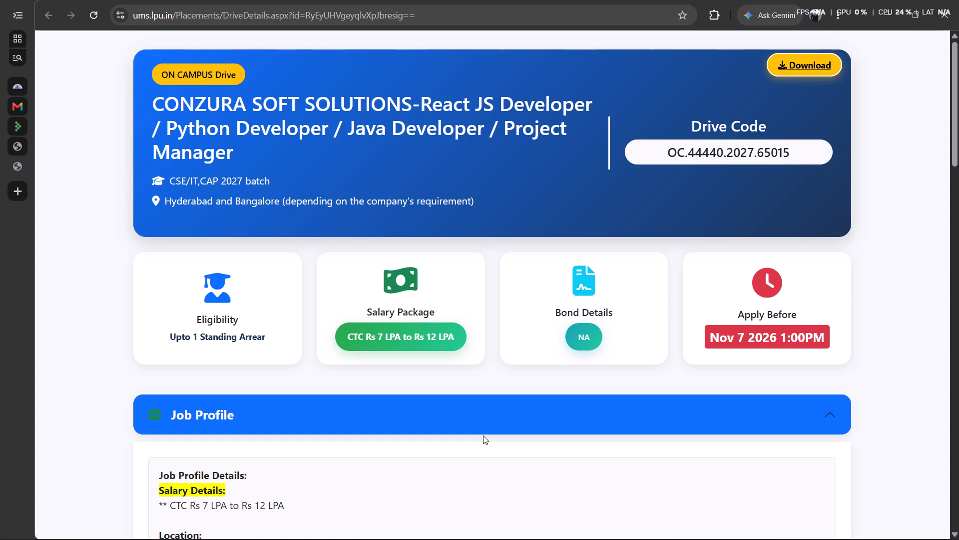
pyautogui.click(15, 143)
pyautogui.click(504, 411)
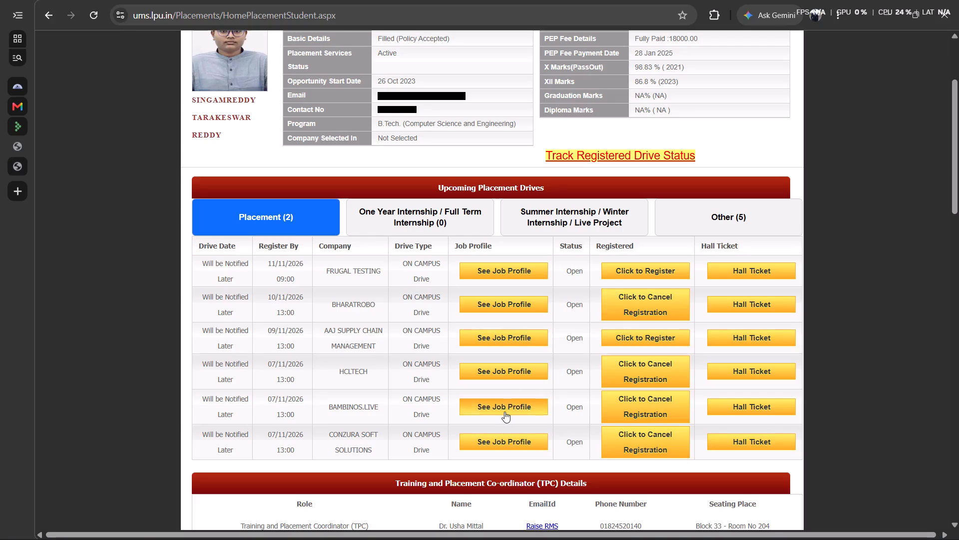
pyautogui.doubleClick(19, 166)
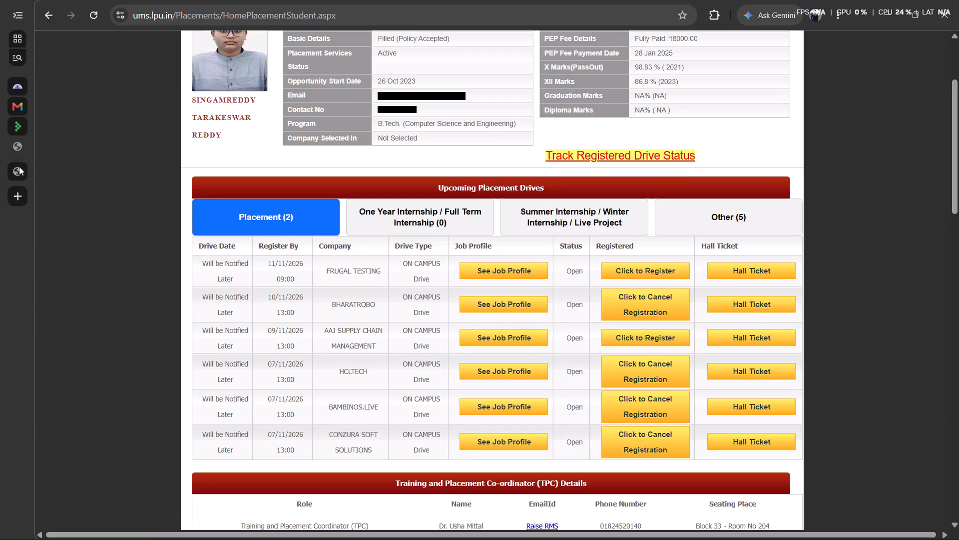
pyautogui.click(18, 166)
pyautogui.click(531, 371)
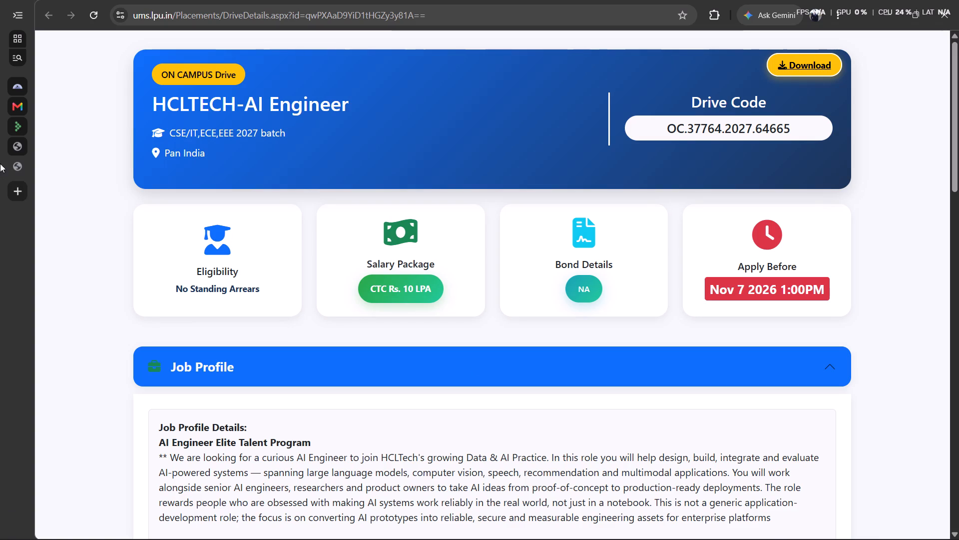
pyautogui.click(14, 167)
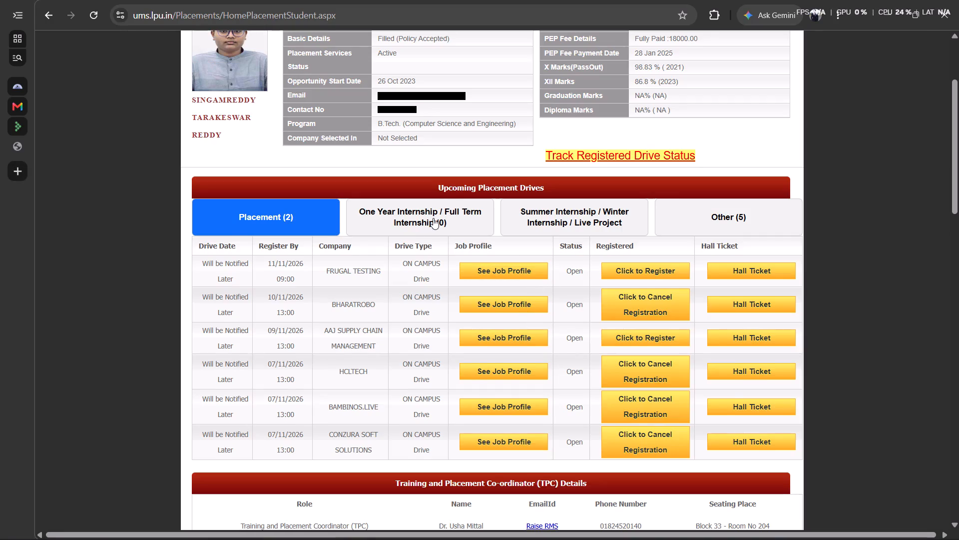
# Open the placement portal's Drive Registration page, dismiss the pending details notice, and examine the list of placement drives.
pyautogui.scroll(2, 433, 218)
pyautogui.click(521, 96)
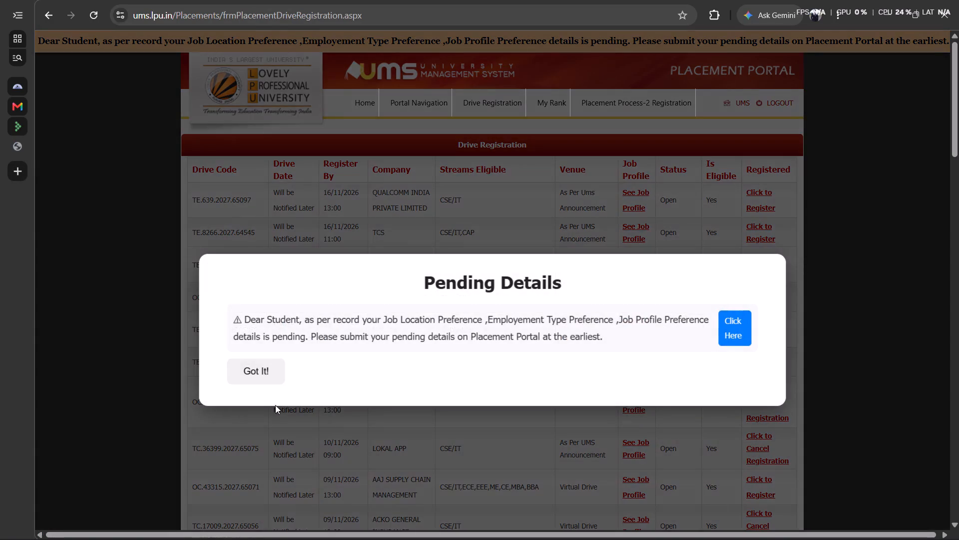
pyautogui.click(261, 368)
pyautogui.scroll(-2, 261, 368)
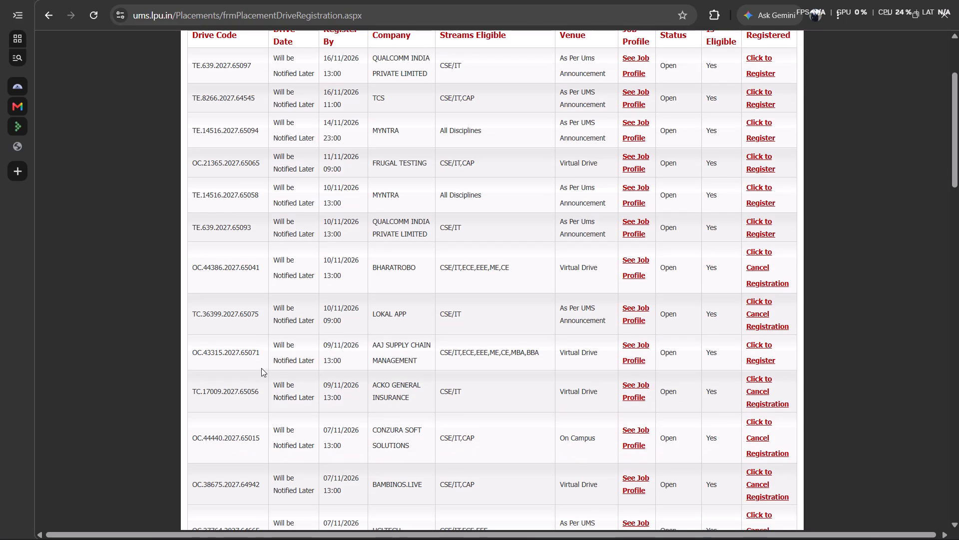
pyautogui.scroll(-4, 261, 368)
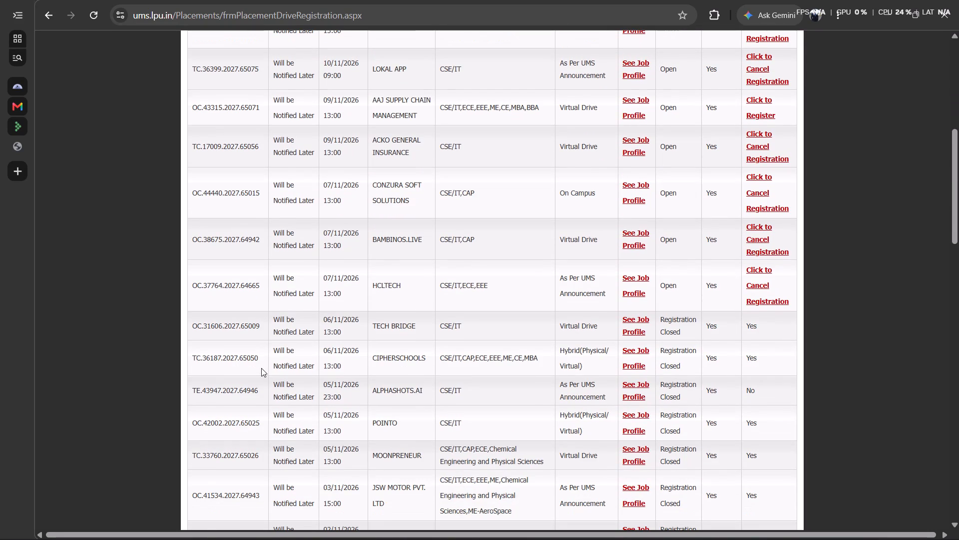
pyautogui.scroll(-5, 261, 368)
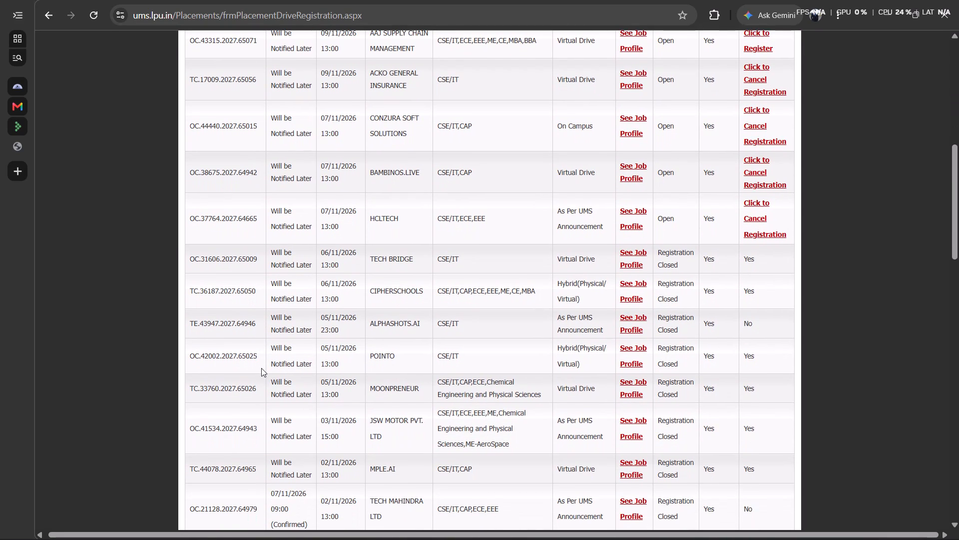
pyautogui.scroll(-8, 261, 368)
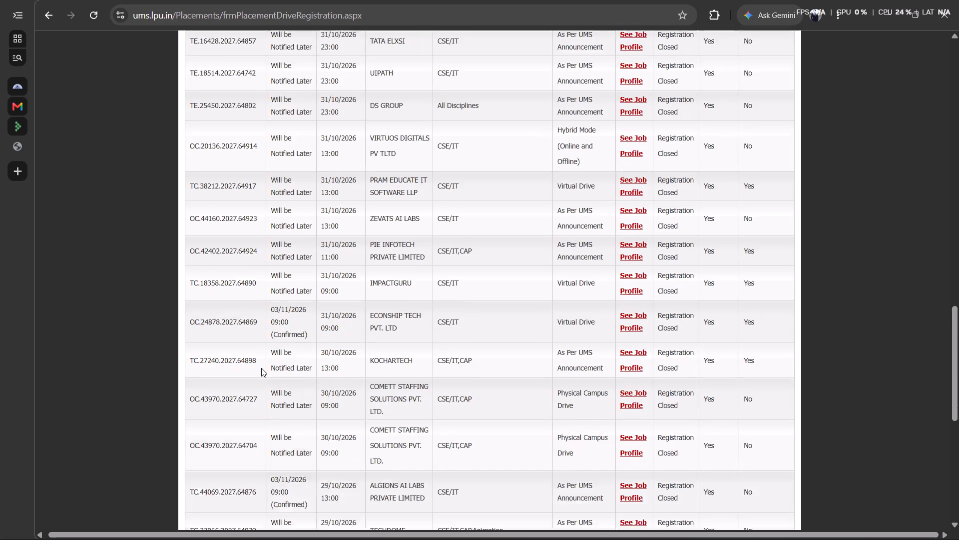
# Open page 2 of the placement drive list, dismiss the pending details notice, and search the page for 937.
pyautogui.scroll(-7, 261, 368)
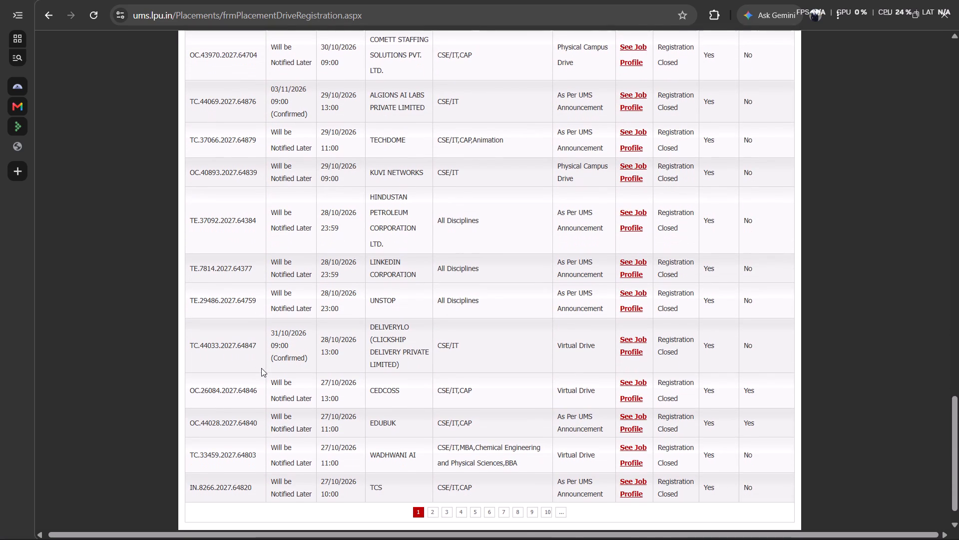
pyautogui.scroll(-2, 261, 368)
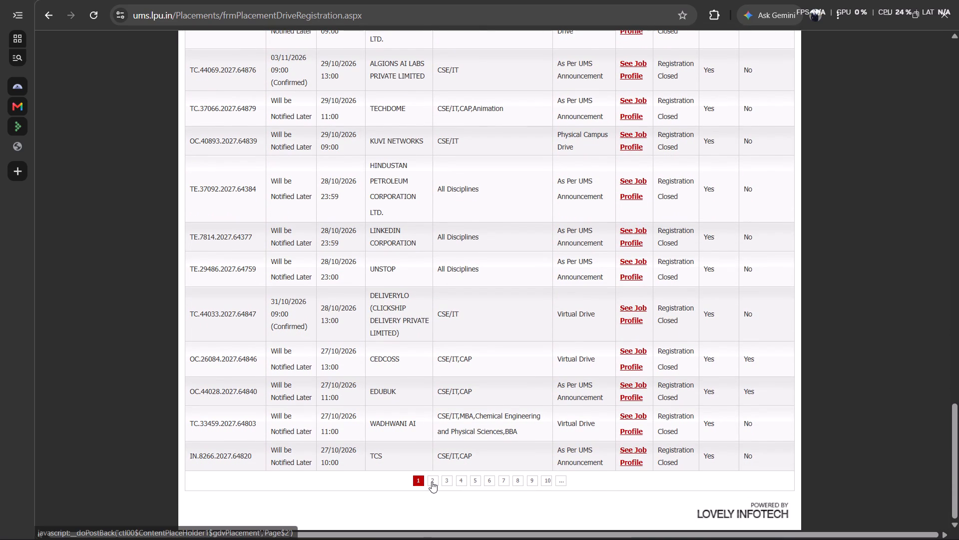
pyautogui.click(432, 481)
pyautogui.click(256, 377)
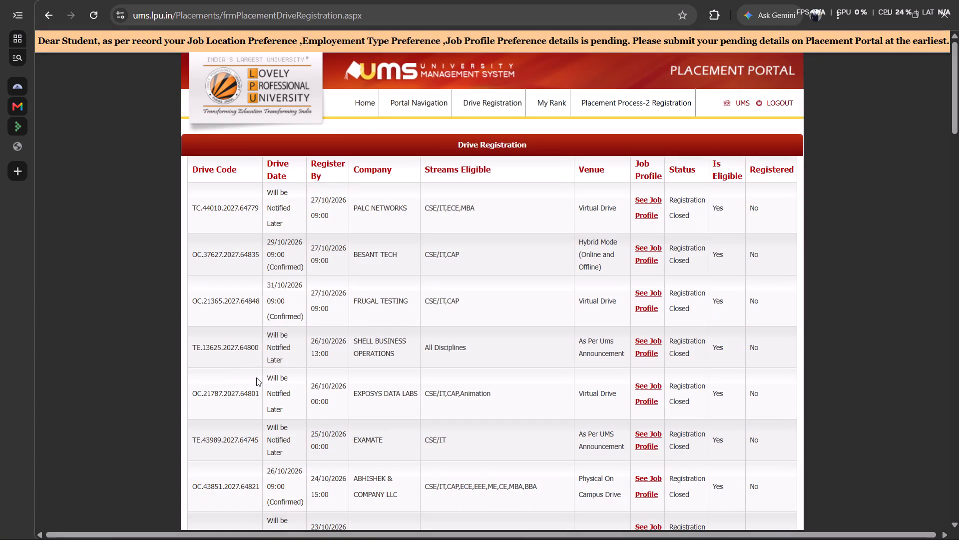
pyautogui.scroll(-8, 256, 377)
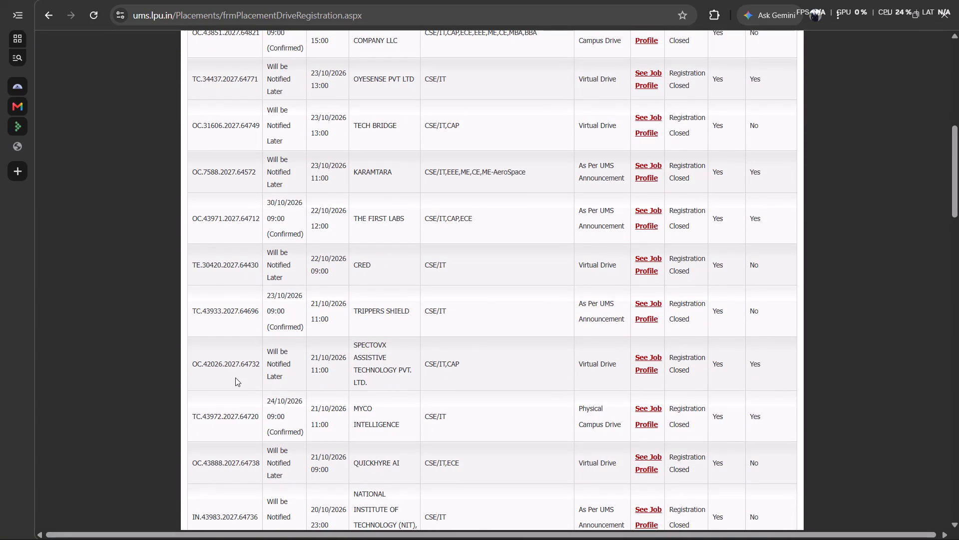
pyautogui.hotkey('ctrl', 'f')
pyautogui.write('937')
pyautogui.press('Return')
pyautogui.scroll(-5, 244, 381)
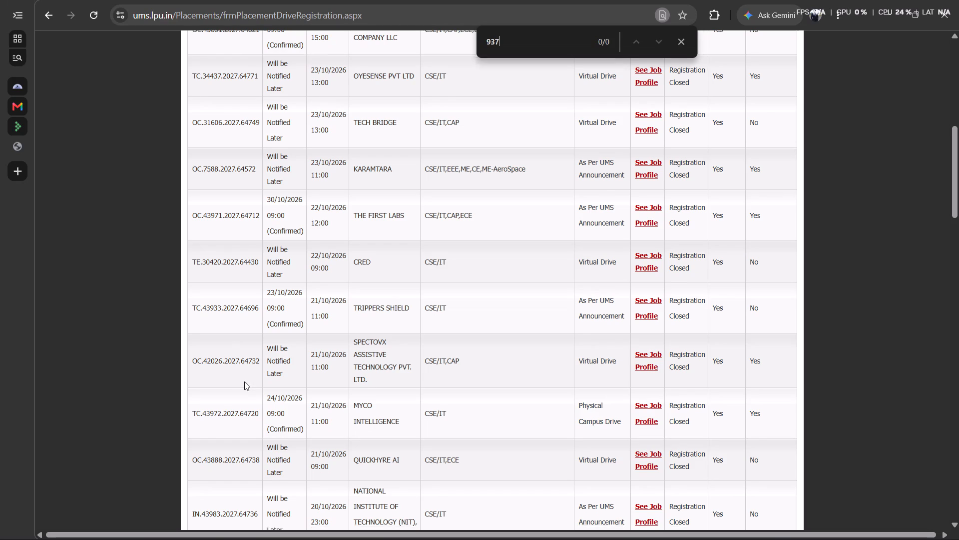
pyautogui.scroll(-7, 244, 381)
pyautogui.scroll(-9, 300, 409)
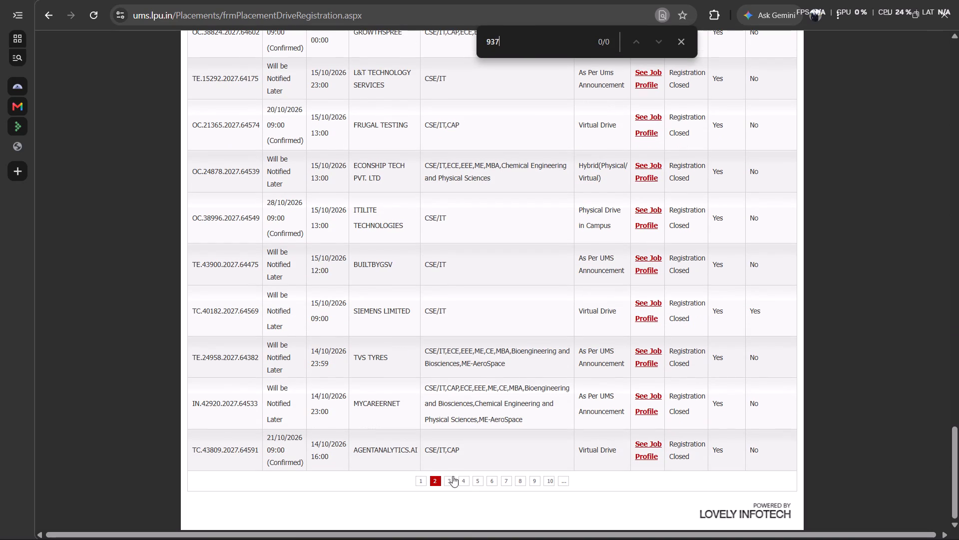
# Open page 4 of the drive list, search it for 937, and dismiss the pending details notice.
pyautogui.click(461, 478)
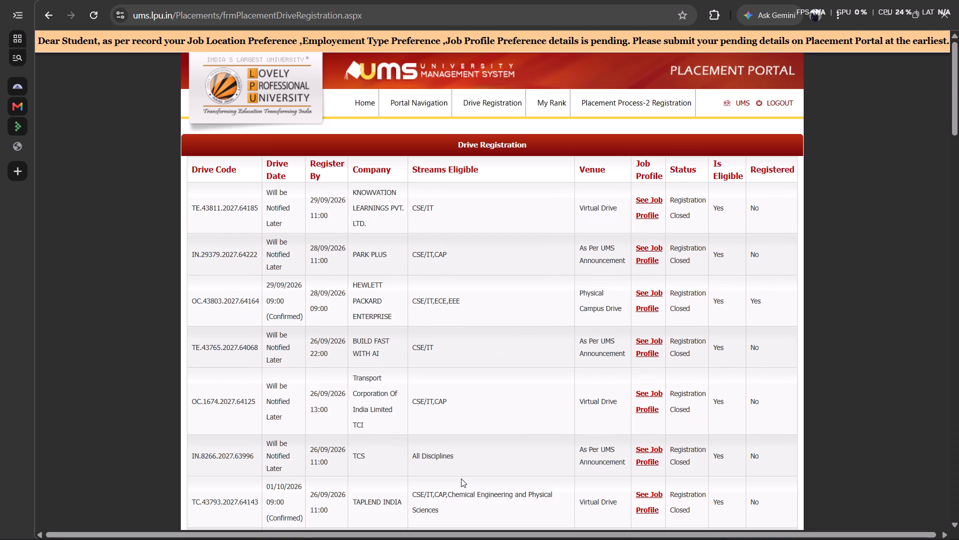
pyautogui.hotkey('ctrl', 'f')
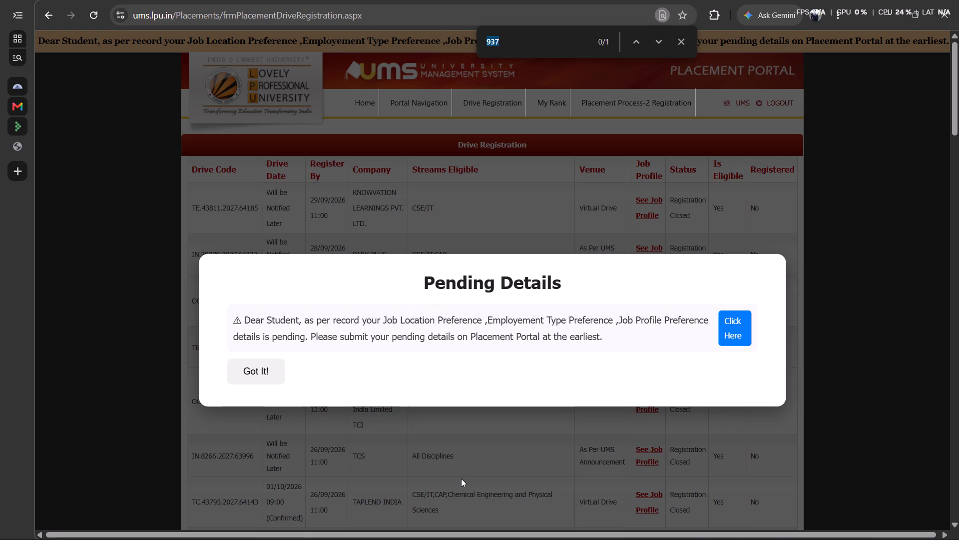
pyautogui.press('Return')
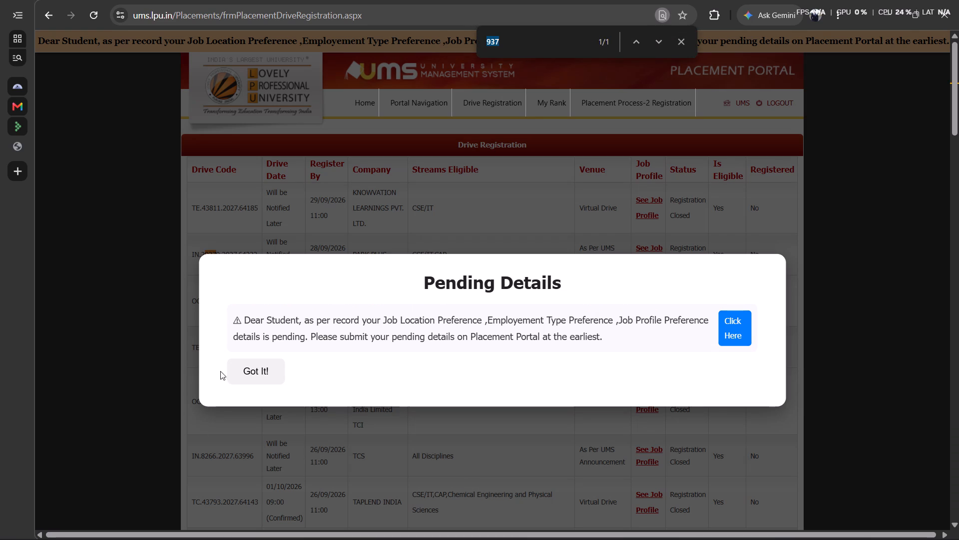
pyautogui.click(239, 367)
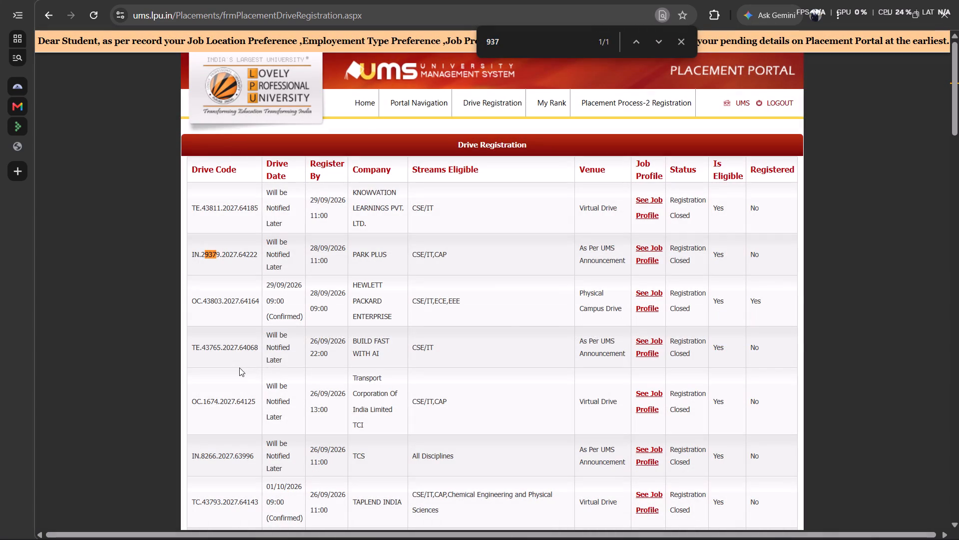
pyautogui.press('Return')
pyautogui.scroll(-19, 280, 330)
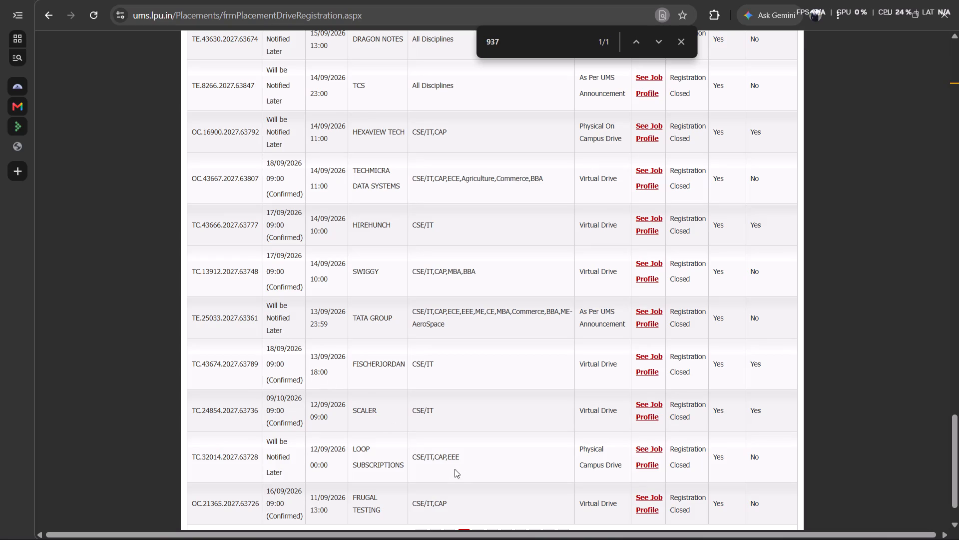
# Check pages 5 and 6 of the drive list for 937, dismissing the pending details notice on each page.
pyautogui.click(478, 482)
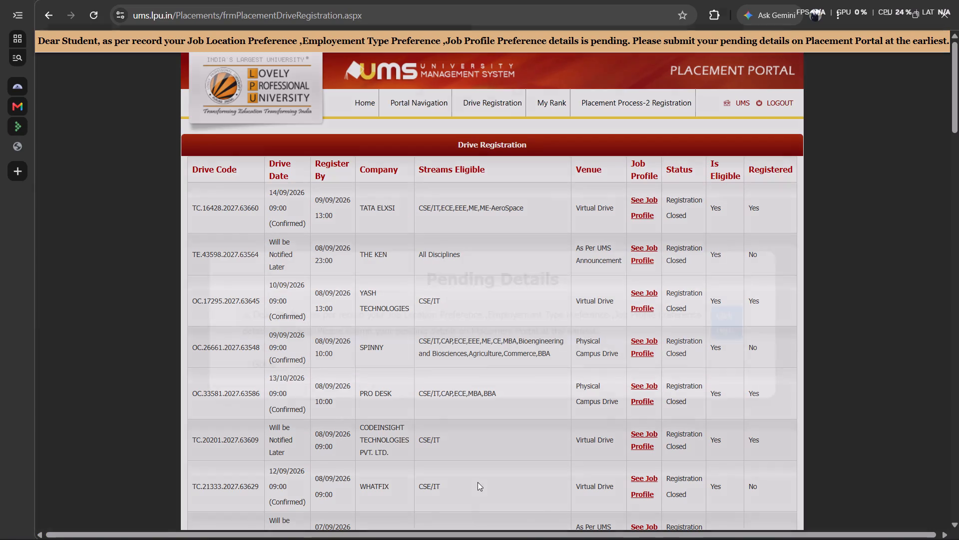
pyautogui.click(257, 375)
pyautogui.hotkey('ctrl', 'f')
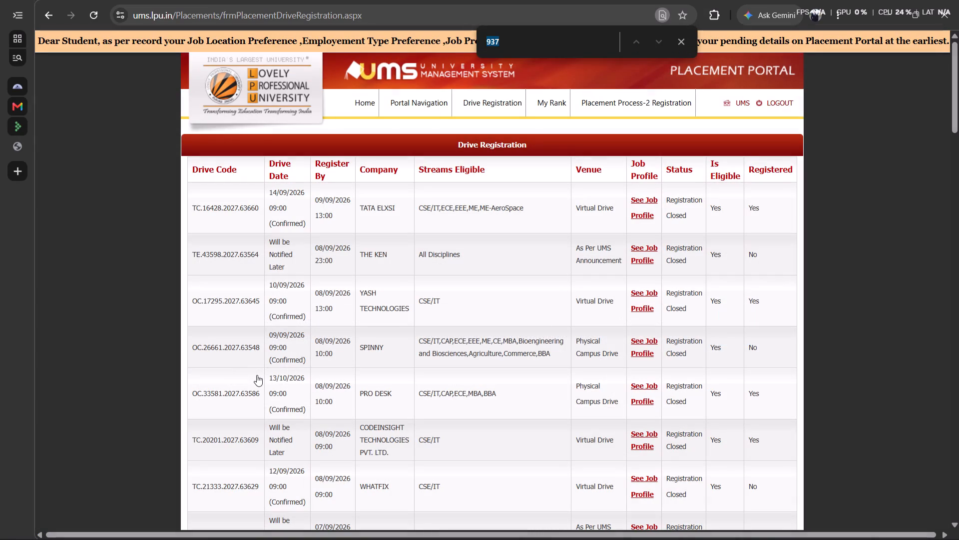
pyautogui.scroll(-12, 257, 375)
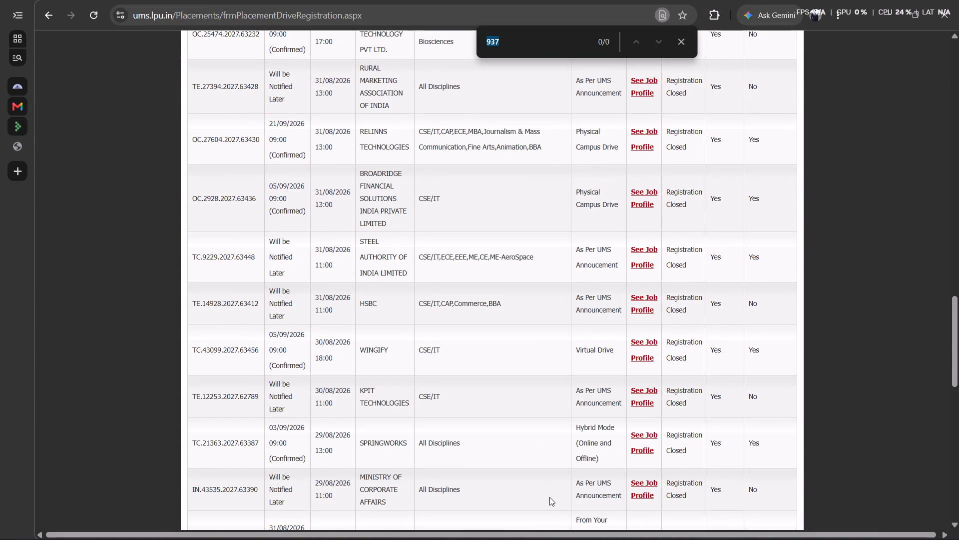
pyautogui.scroll(-11, 549, 497)
pyautogui.click(492, 482)
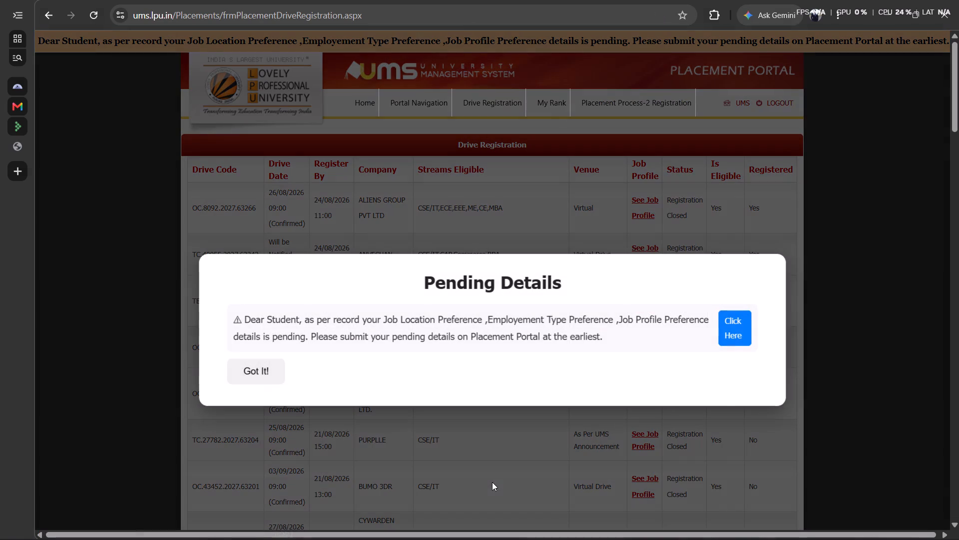
pyautogui.click(240, 372)
pyautogui.press('f')
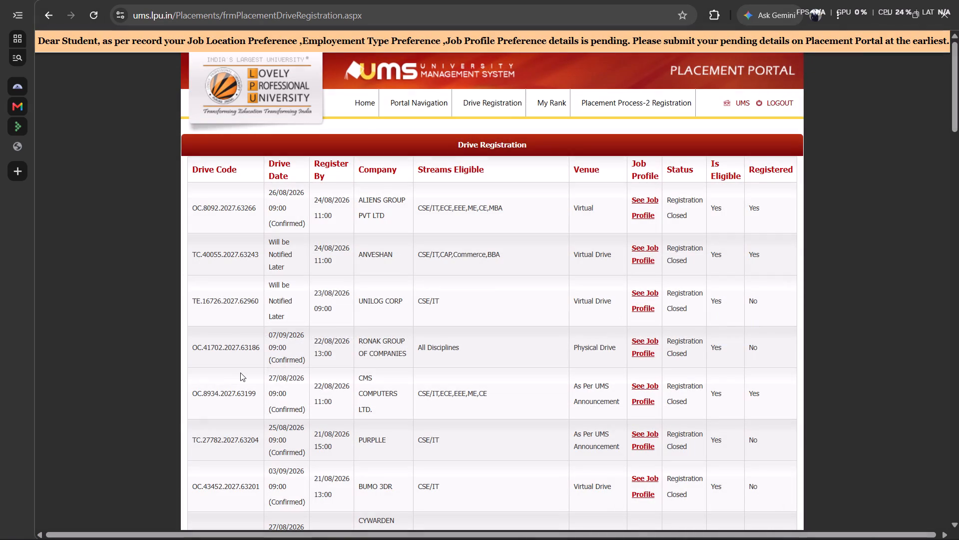
pyautogui.hotkey('ctrl', 'f')
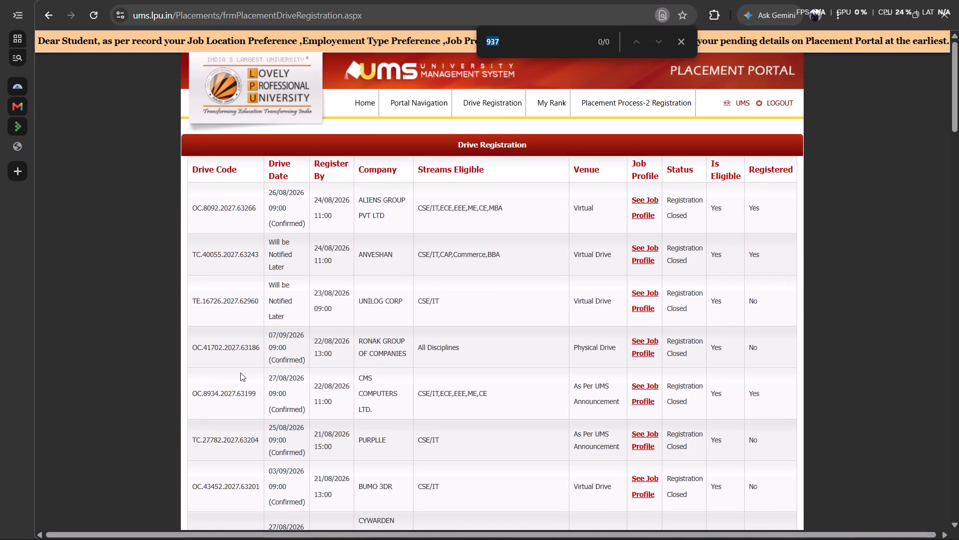
pyautogui.scroll(-12, 366, 389)
pyautogui.scroll(-5, 434, 512)
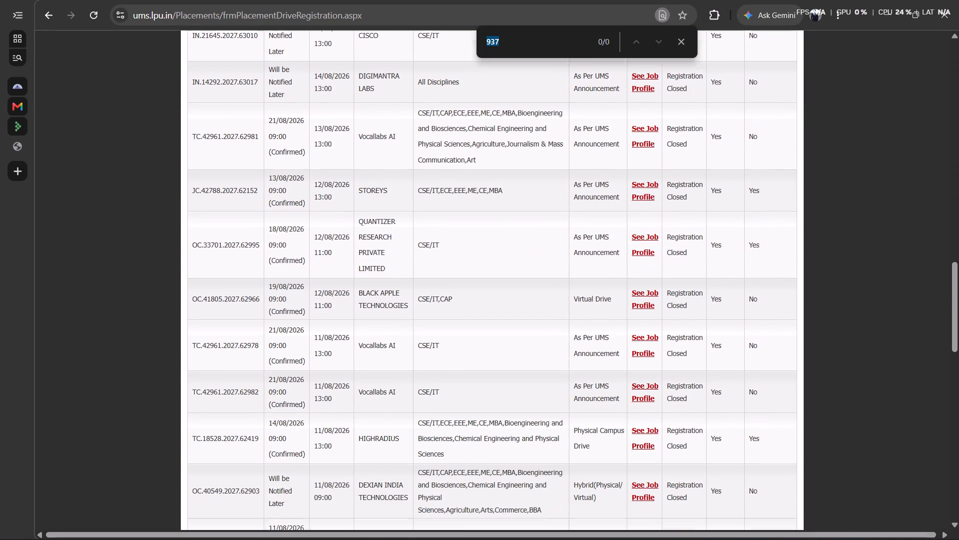
pyautogui.scroll(-5, 434, 512)
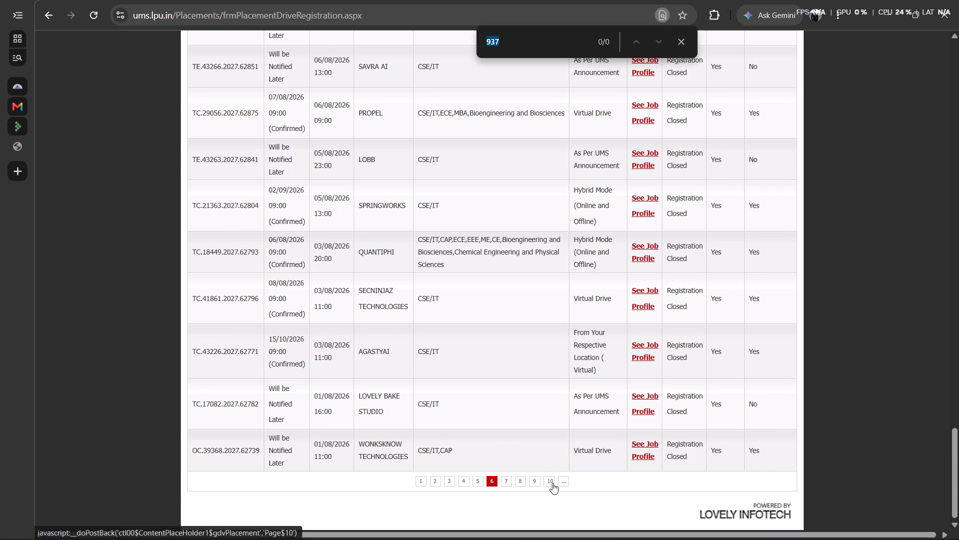
# Check pages 10 and 9 of the drive list for 937, dismissing the pending details notice on each page.
pyautogui.click(551, 482)
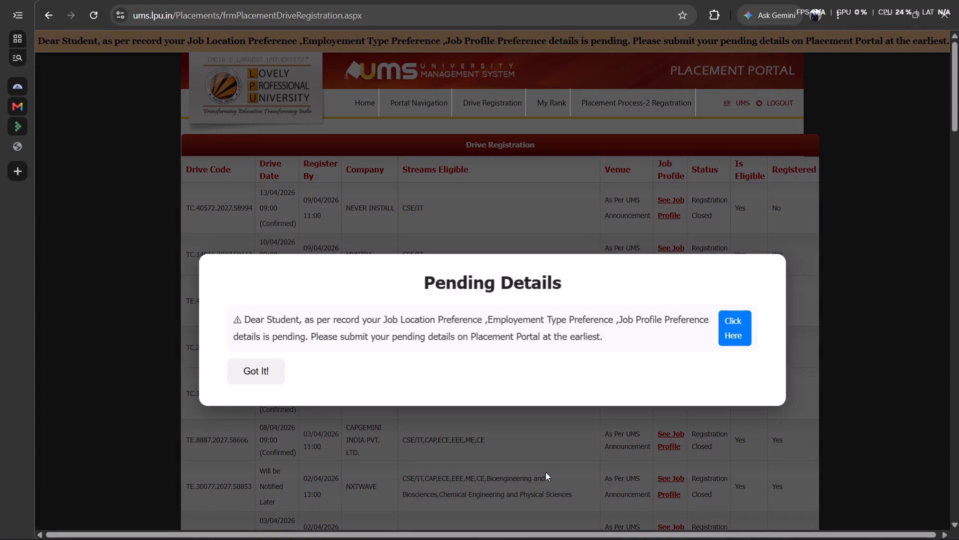
pyautogui.hotkey('ctrl', 'f')
pyautogui.click(264, 379)
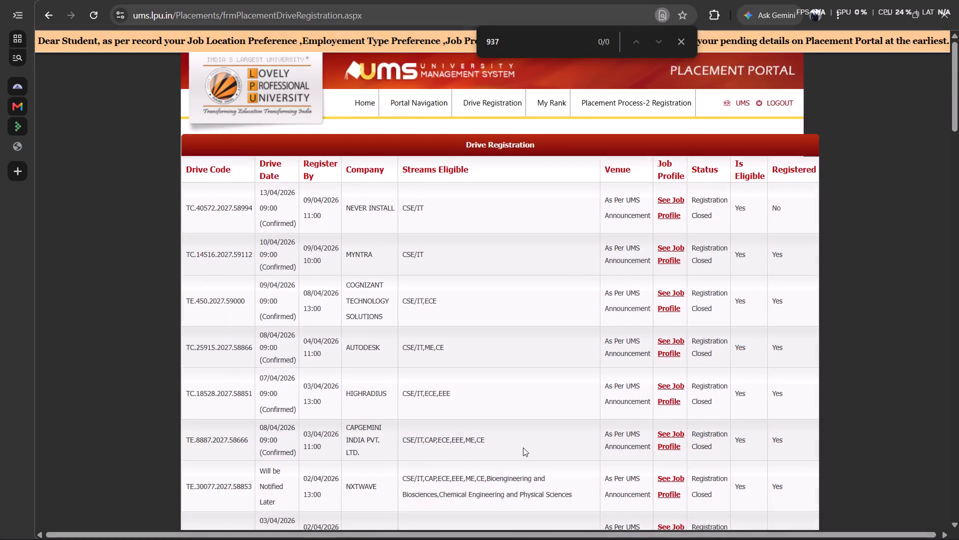
pyautogui.scroll(-11, 523, 447)
pyautogui.scroll(-10, 566, 468)
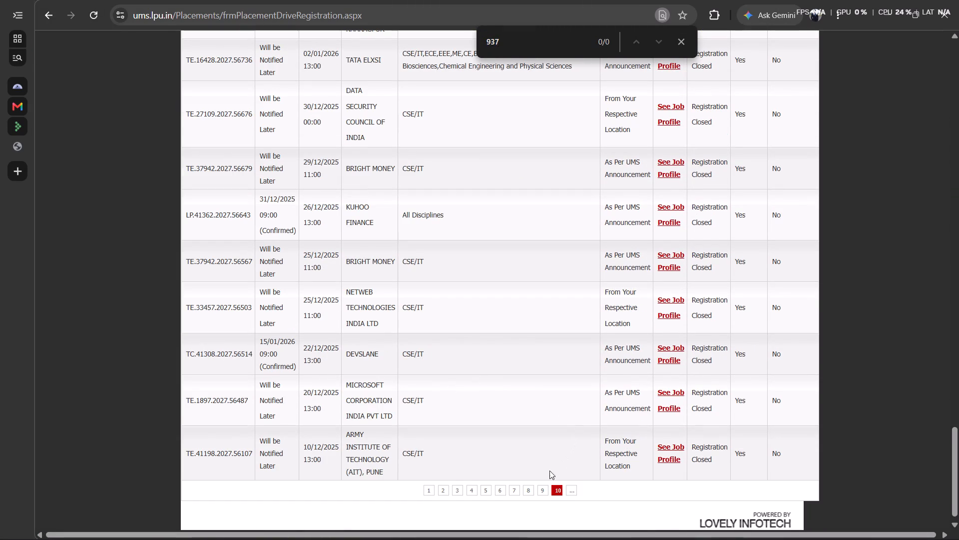
pyautogui.click(541, 478)
pyautogui.hotkey('ctrl', 'f')
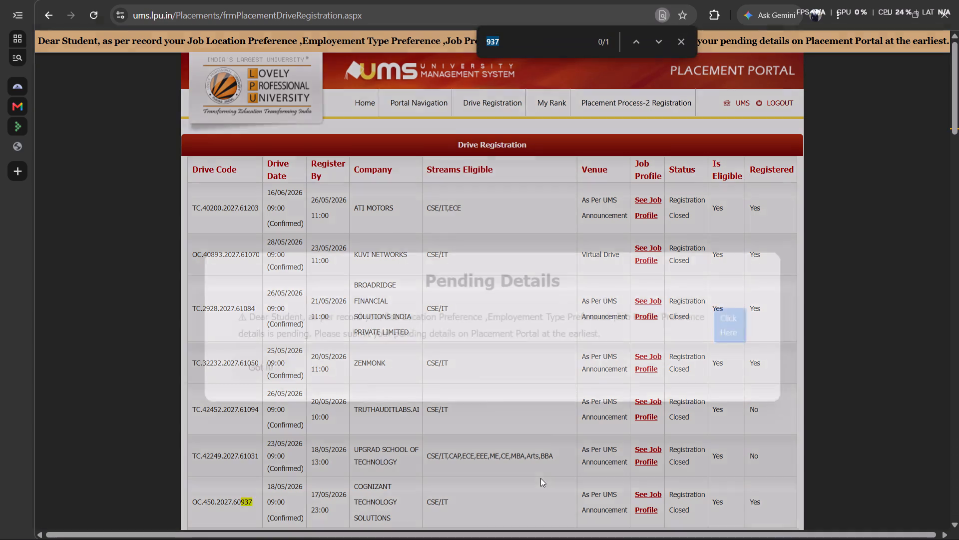
pyautogui.click(271, 369)
pyautogui.press('Return')
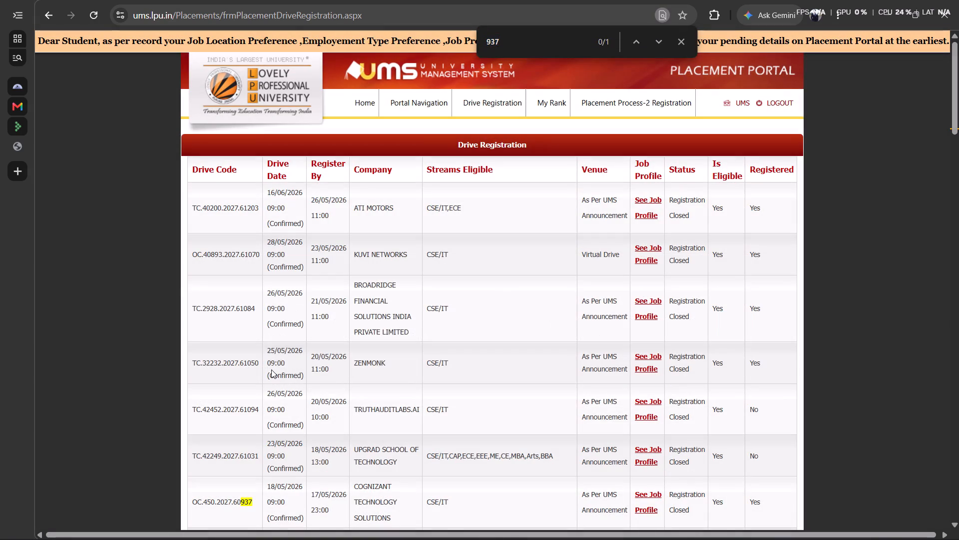
pyautogui.scroll(-3, 397, 472)
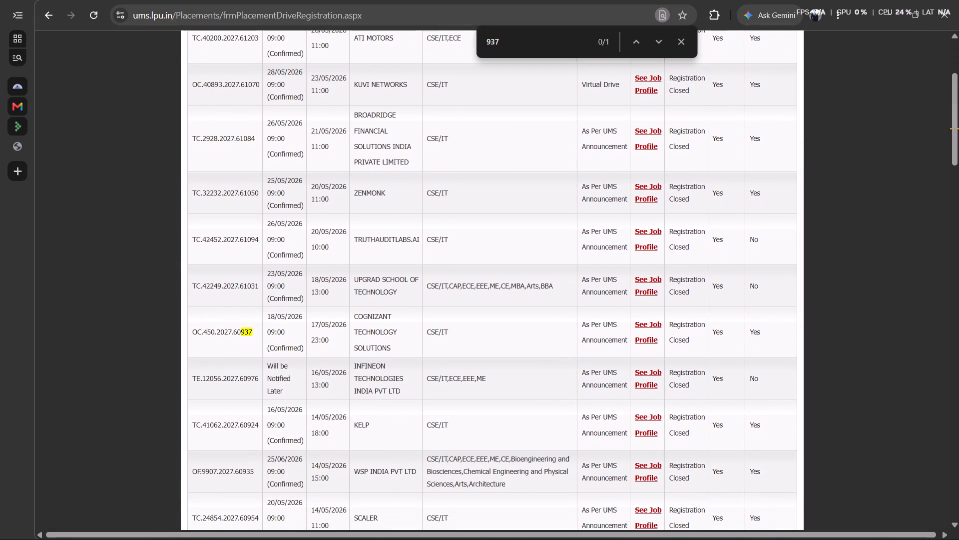
# Open the Cognizant Technology Solutions job profile for drive OC.450.2027.60937 and examine its job description, contact details and dates, and company information.
pyautogui.click(645, 326)
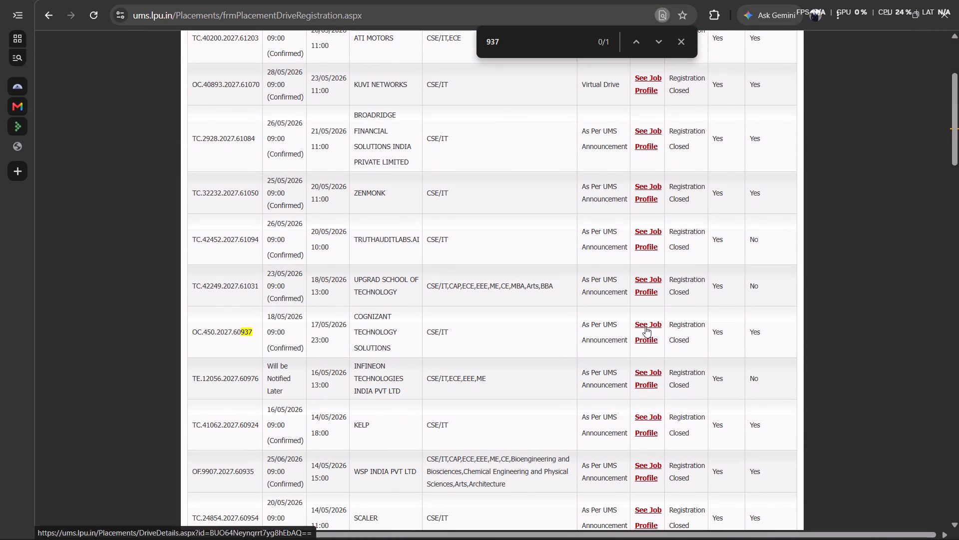
pyautogui.scroll(-3, 645, 326)
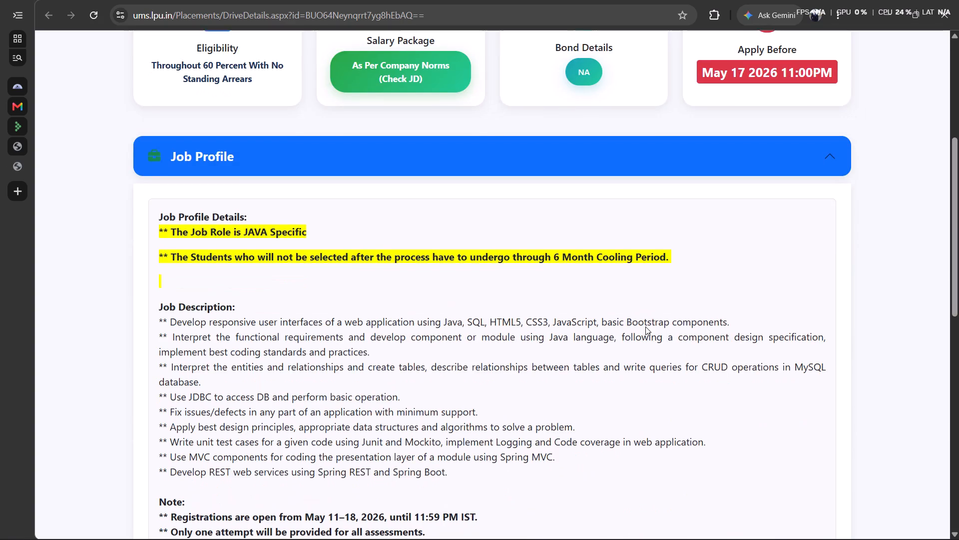
pyautogui.scroll(-6, 645, 326)
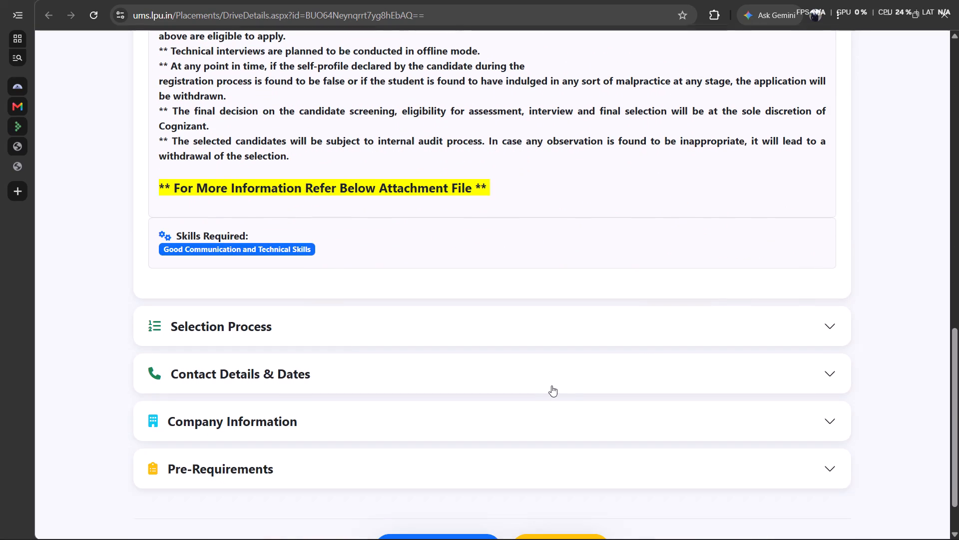
pyautogui.click(545, 386)
pyautogui.scroll(-1, 545, 386)
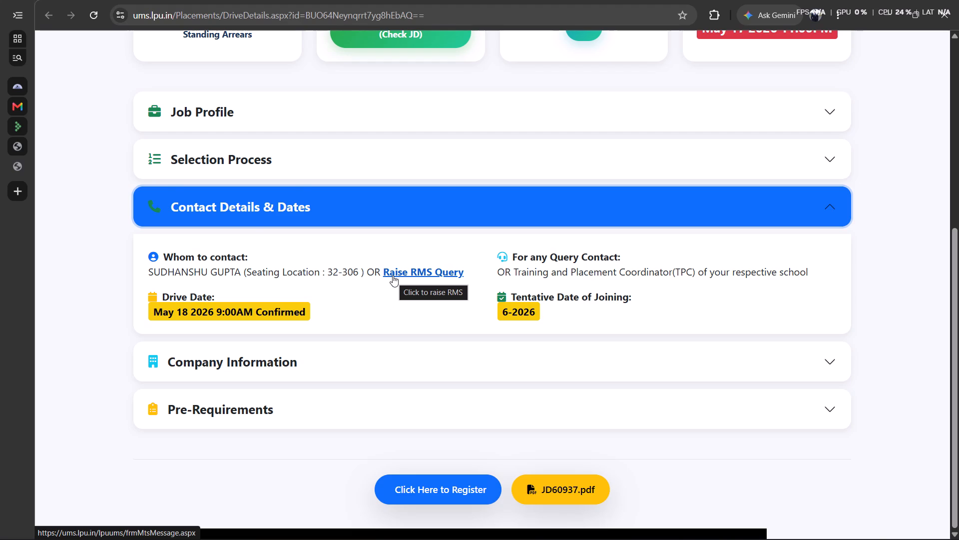
pyautogui.scroll(5, 393, 275)
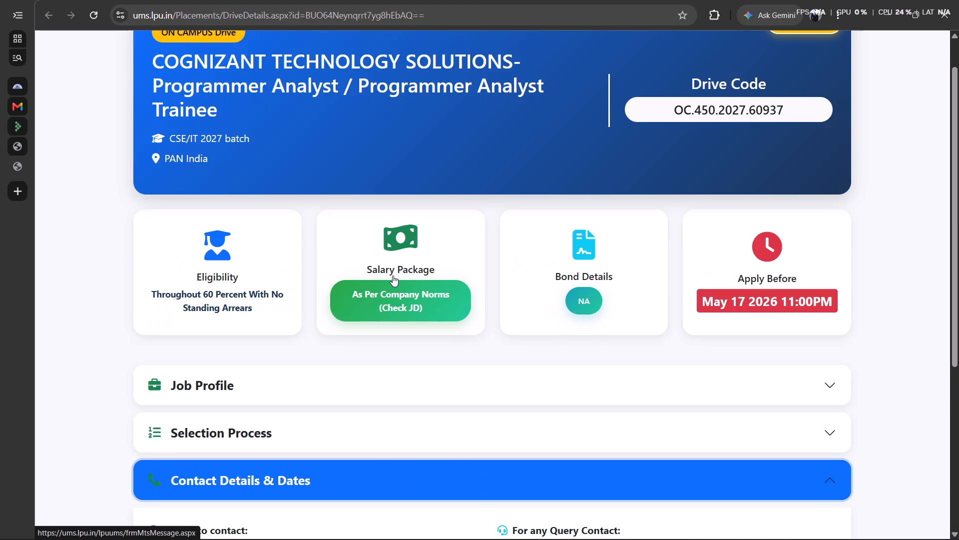
pyautogui.scroll(-6, 393, 275)
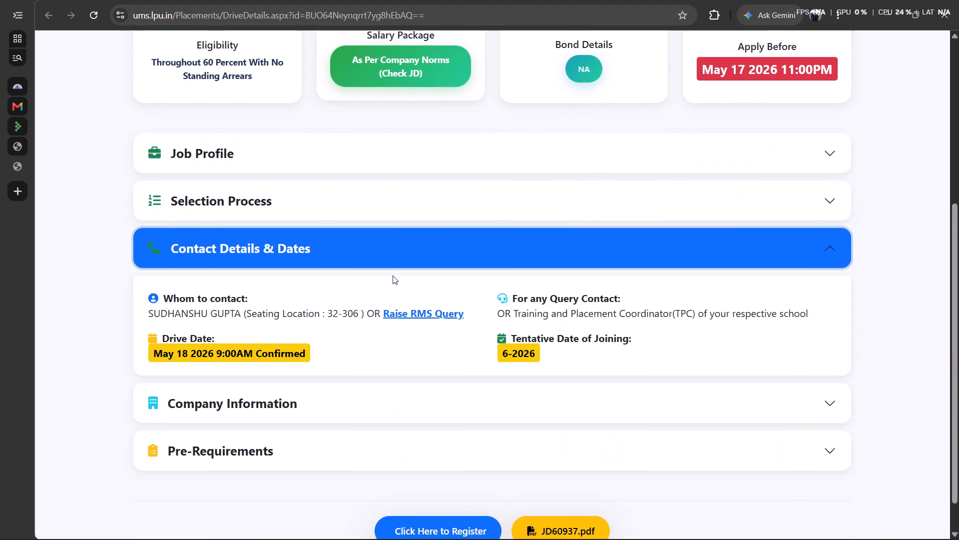
pyautogui.scroll(-1, 393, 275)
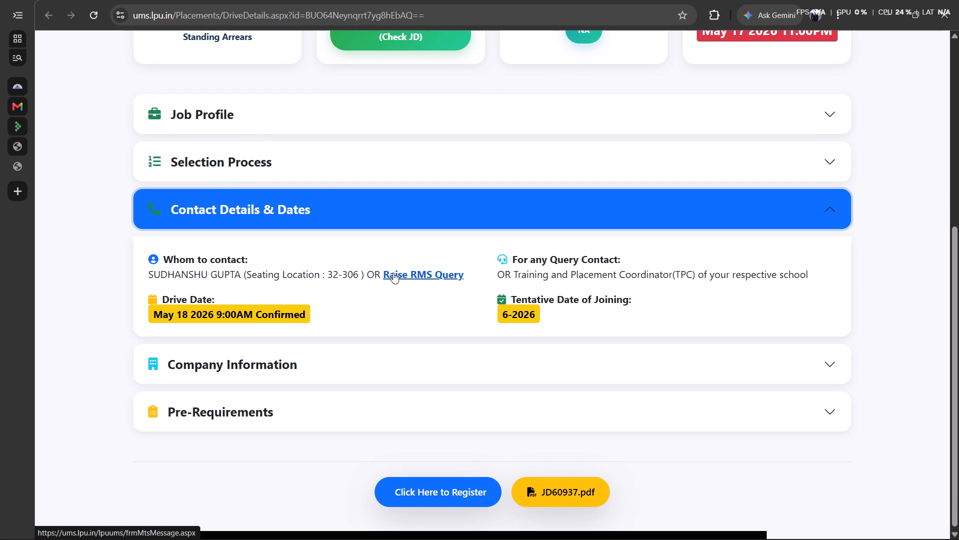
pyautogui.click(516, 364)
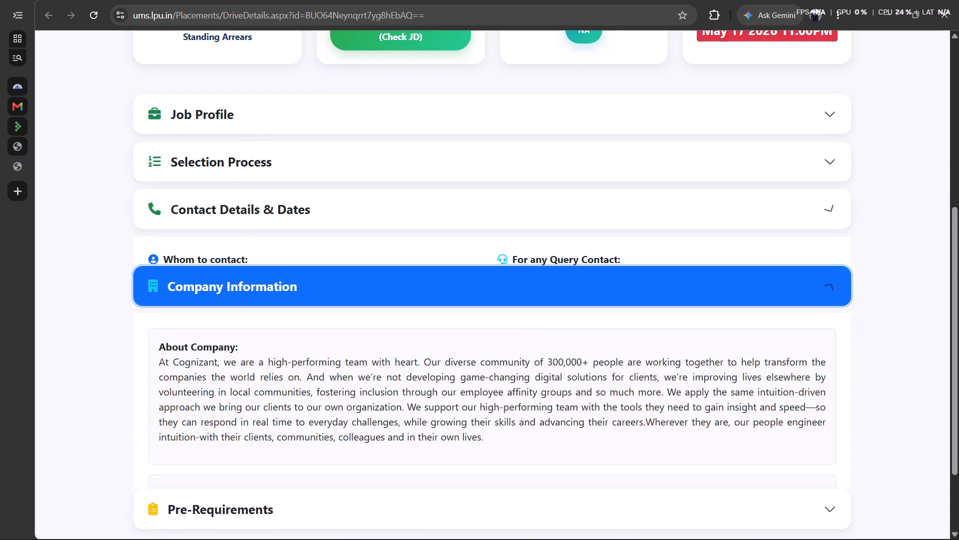
pyautogui.scroll(-6, 516, 364)
# Follow the Cognizant drive's registration link.
pyautogui.click(456, 483)
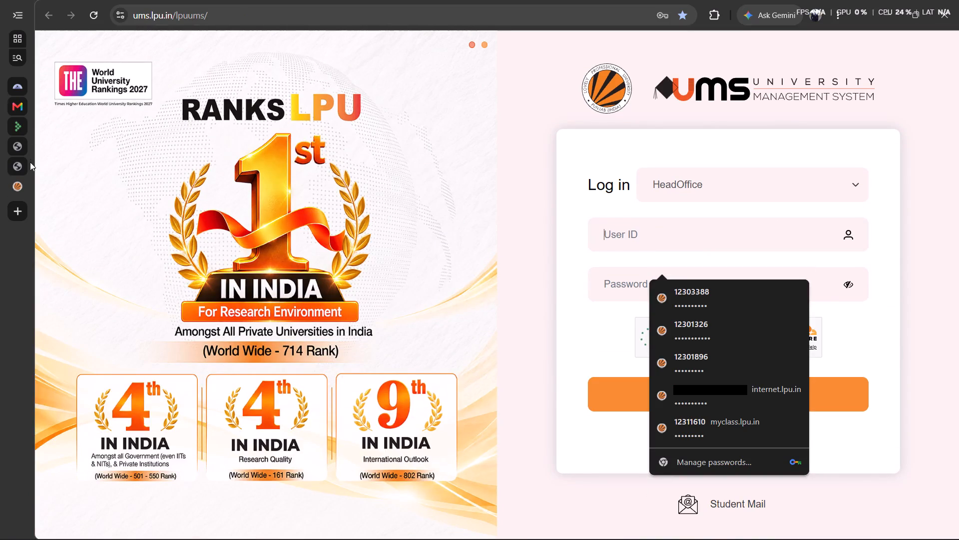
# Close the university login page to return to the Cognizant drive details.
pyautogui.click(13, 191)
# Open the drive's JD60937.pdf attachment and examine the company overview, job title and location, job description, and disclaimer.
pyautogui.scroll(-4, 339, 396)
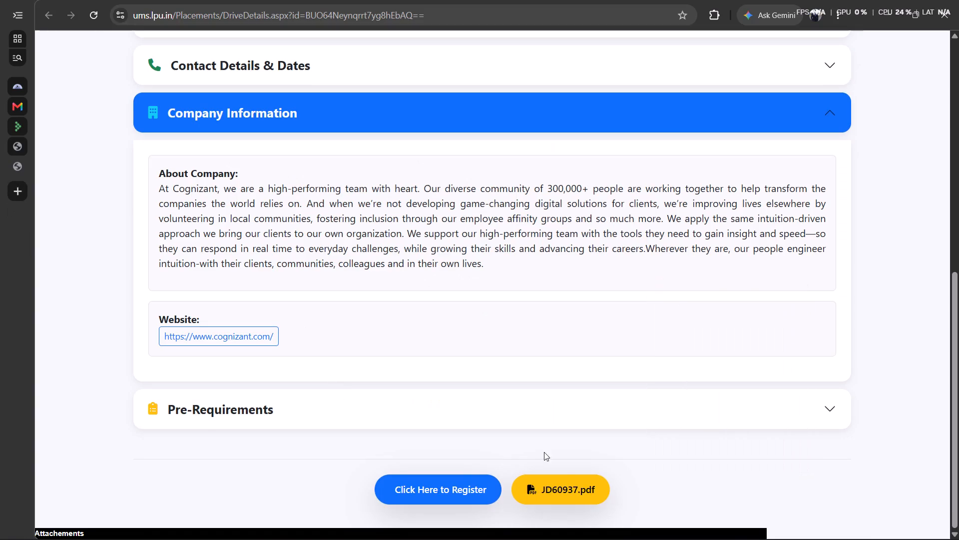
pyautogui.click(553, 479)
pyautogui.scroll(-5, 522, 214)
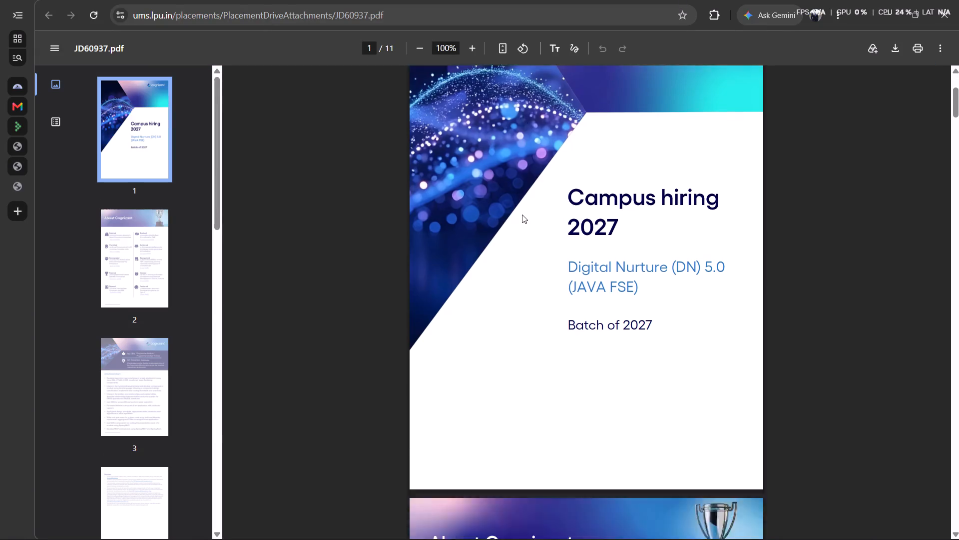
pyautogui.scroll(-3, 522, 214)
pyautogui.scroll(5, 522, 214)
pyautogui.scroll(-2, 522, 214)
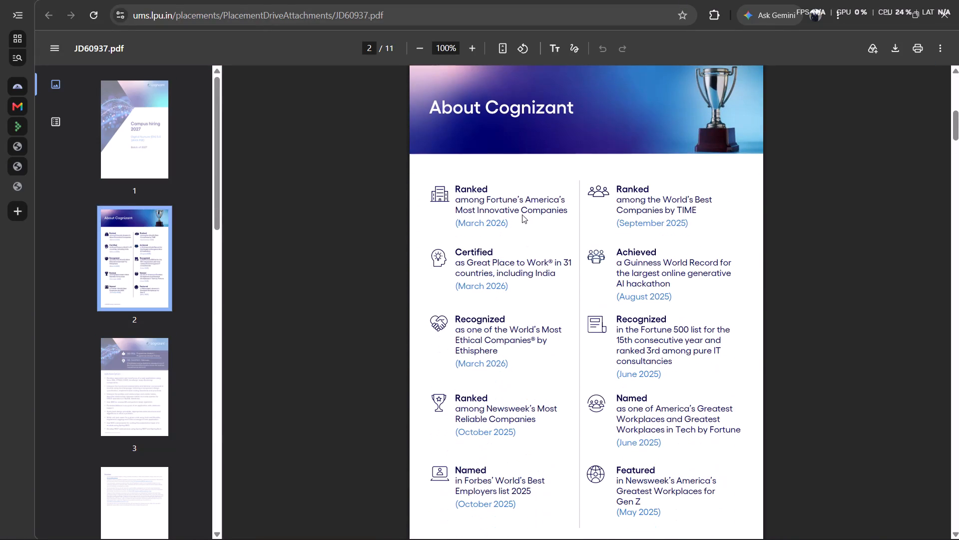
pyautogui.scroll(-7, 522, 214)
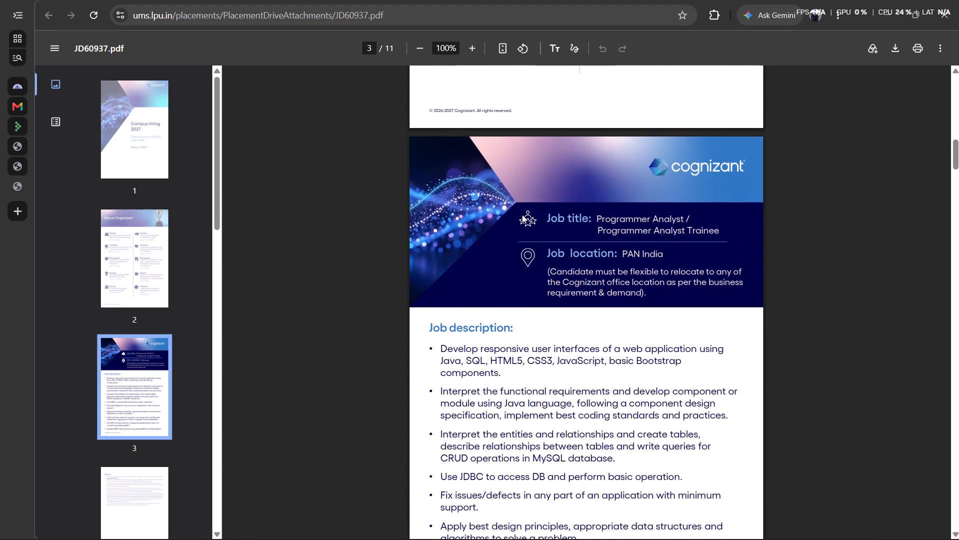
pyautogui.scroll(-3, 522, 214)
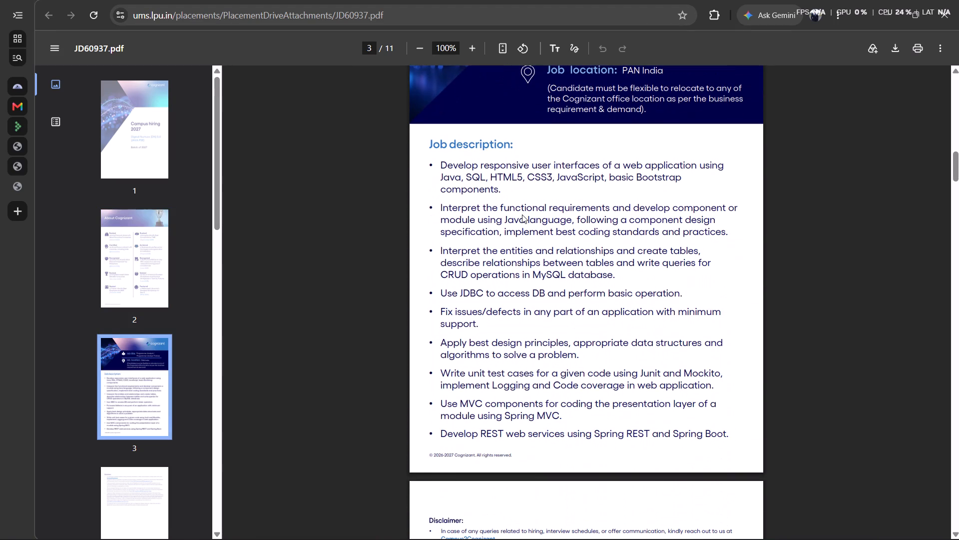
pyautogui.scroll(-7, 522, 214)
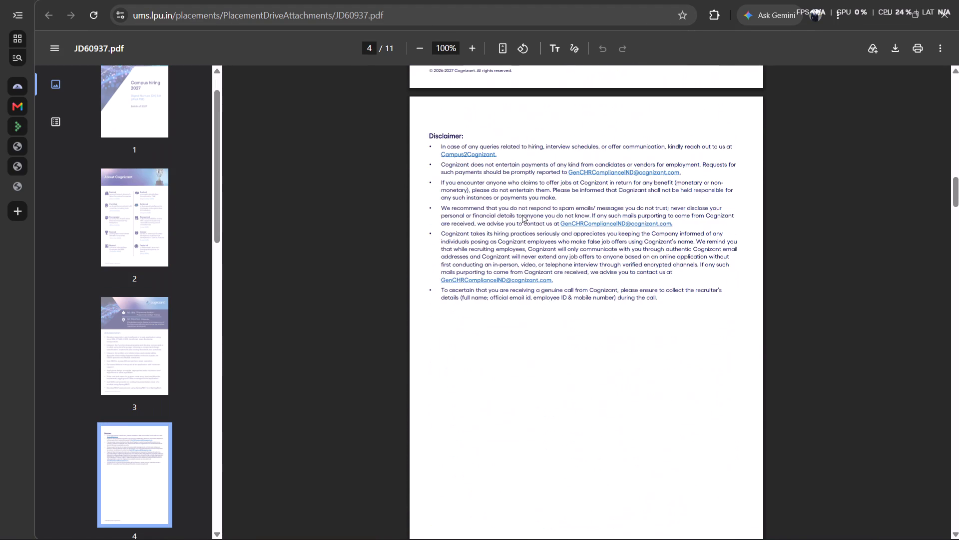
# Examine the assessment prerequisites in the PDF, from the communication assessment on page 6 through the final notes on page 11.
pyautogui.scroll(-8, 522, 214)
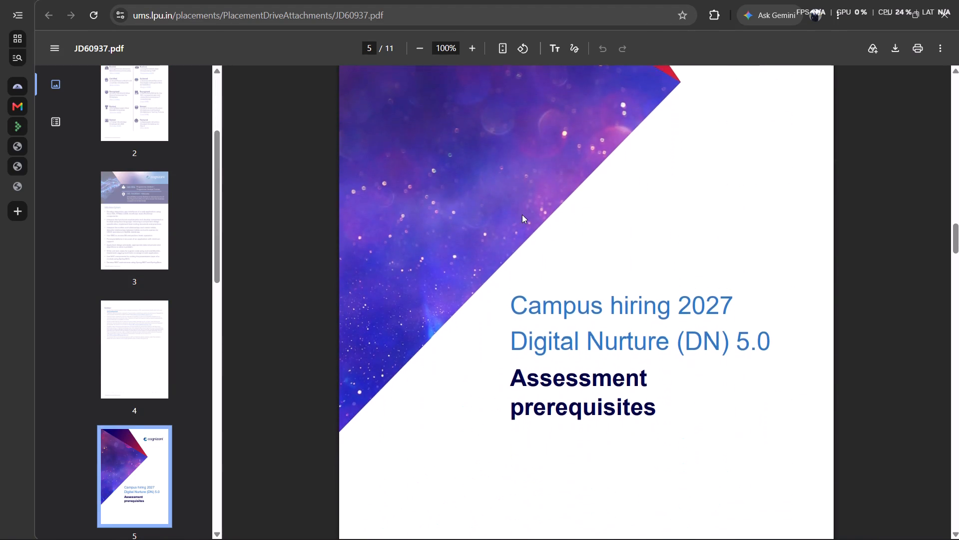
pyautogui.scroll(-6, 522, 214)
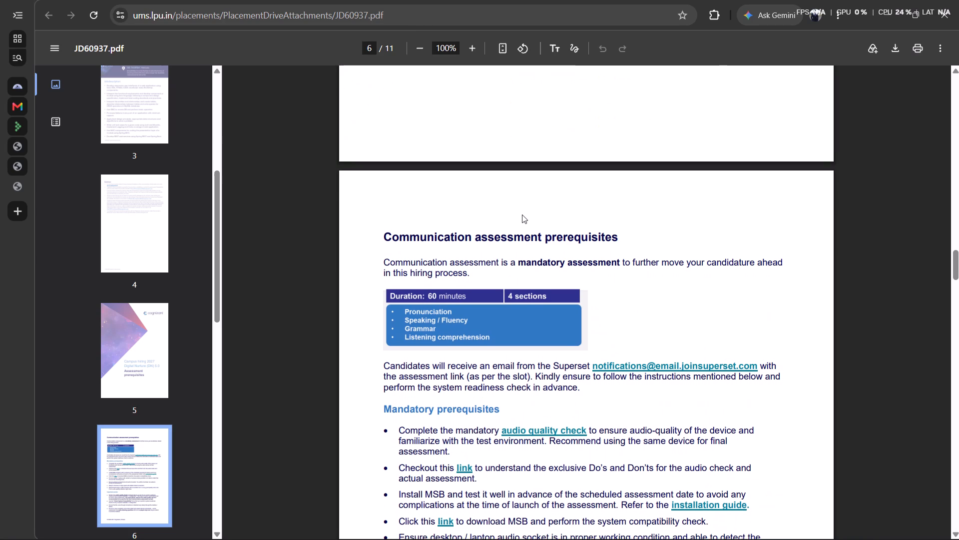
pyautogui.scroll(-9, 522, 214)
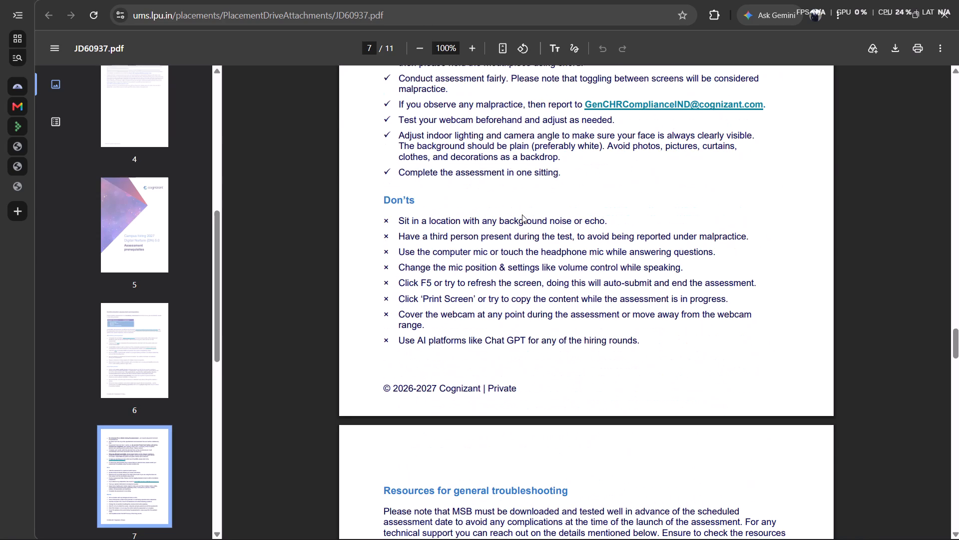
pyautogui.scroll(-18, 522, 214)
pyautogui.scroll(-13, 522, 214)
# Review the PDF backwards from page 11, examining the malpractice rules, do's and don'ts, important points, and Tech cluster 3 assessment.
pyautogui.scroll(1, 522, 214)
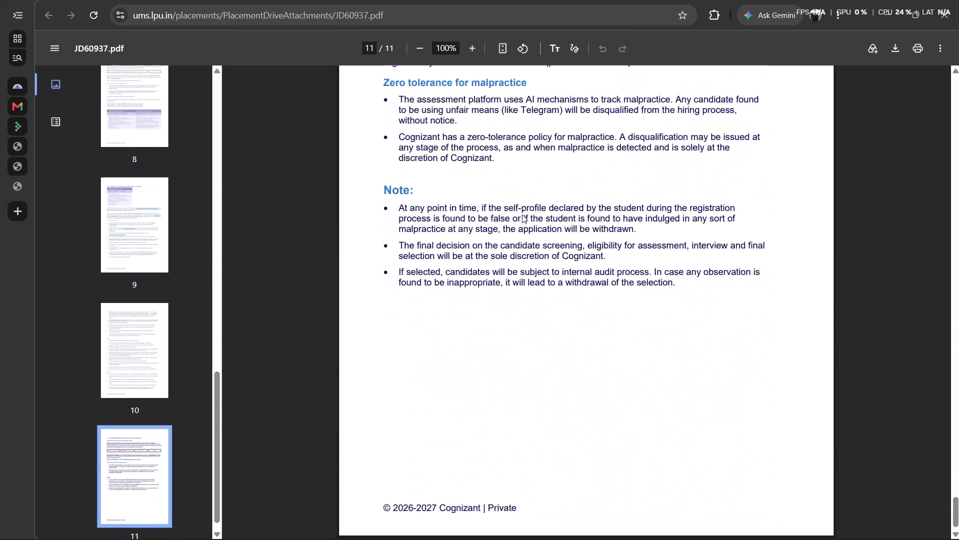
pyautogui.scroll(4, 522, 214)
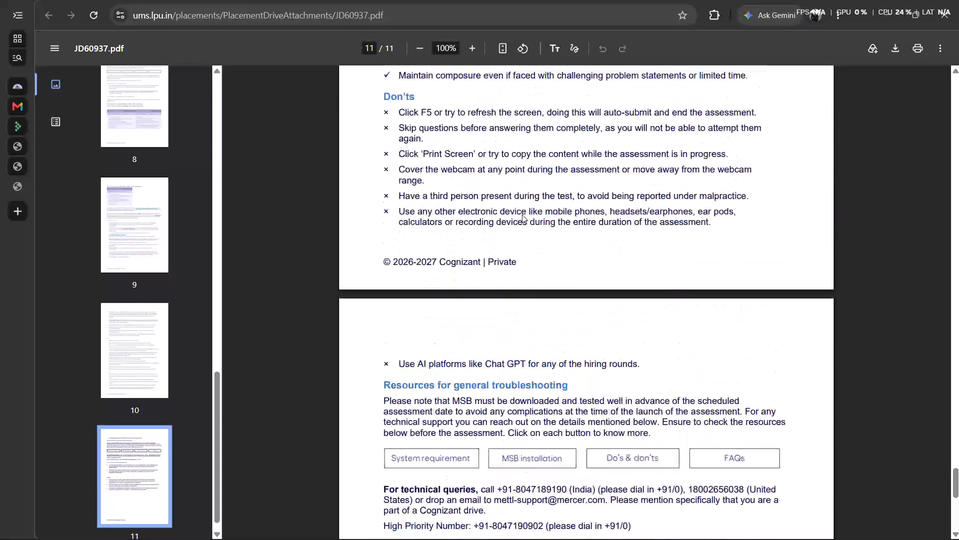
pyautogui.scroll(4, 522, 214)
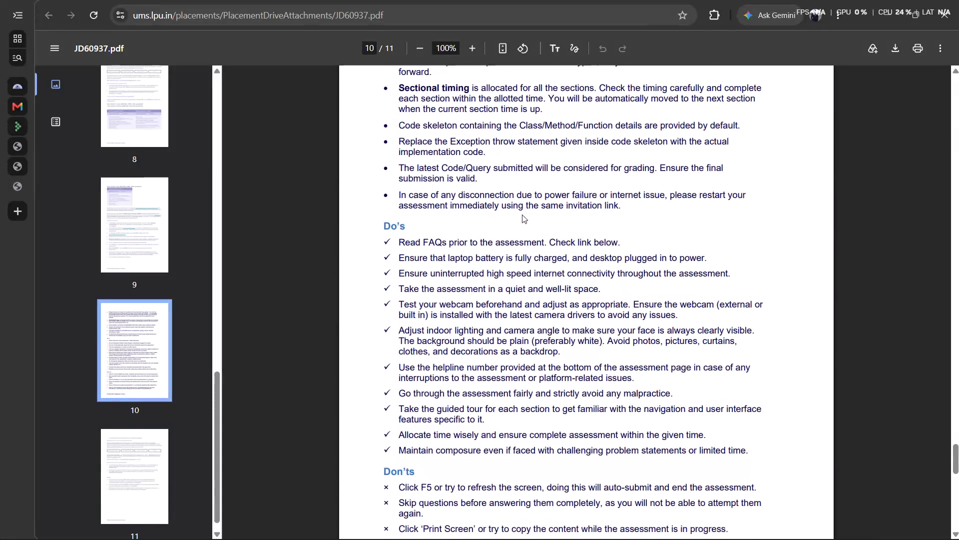
pyautogui.scroll(4, 522, 214)
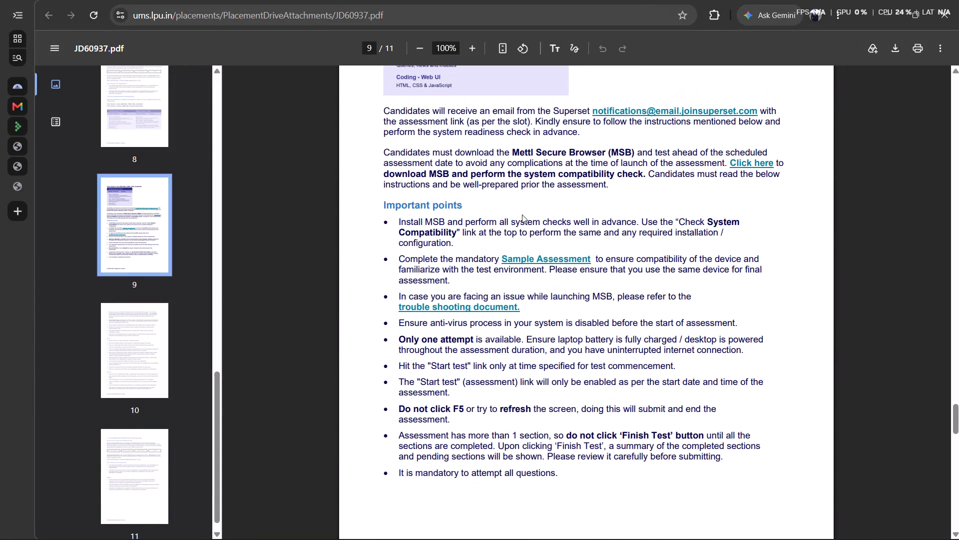
pyautogui.scroll(4, 522, 214)
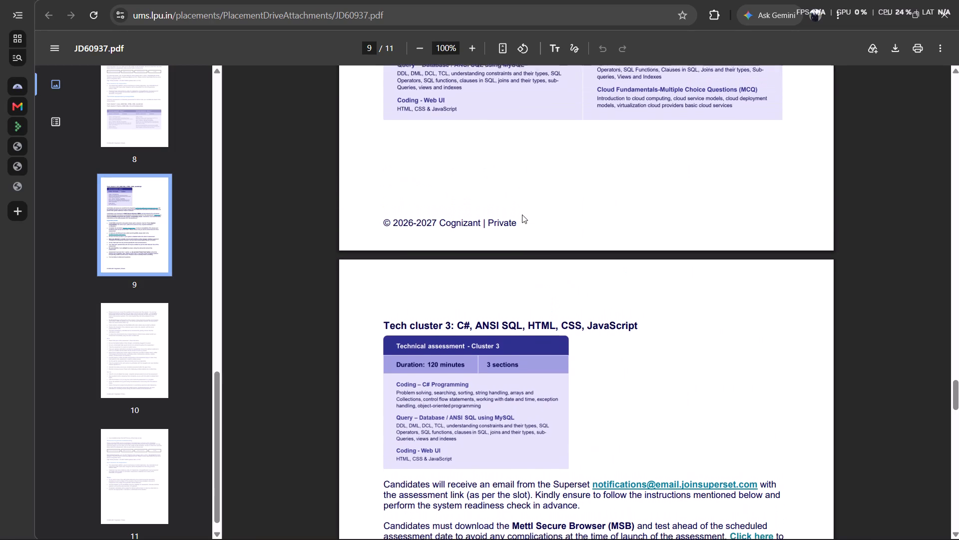
pyautogui.click(522, 214)
pyautogui.scroll(2, 536, 249)
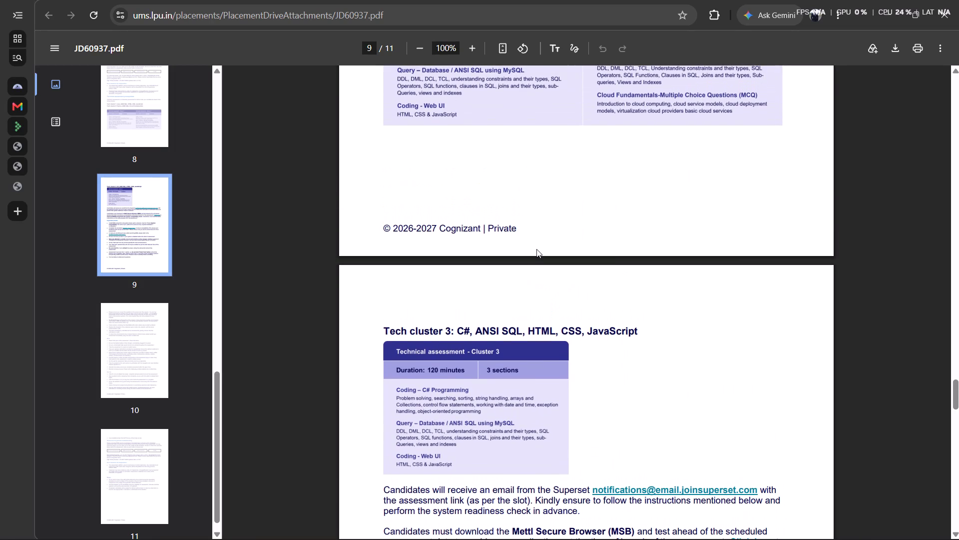
pyautogui.scroll(11, 536, 249)
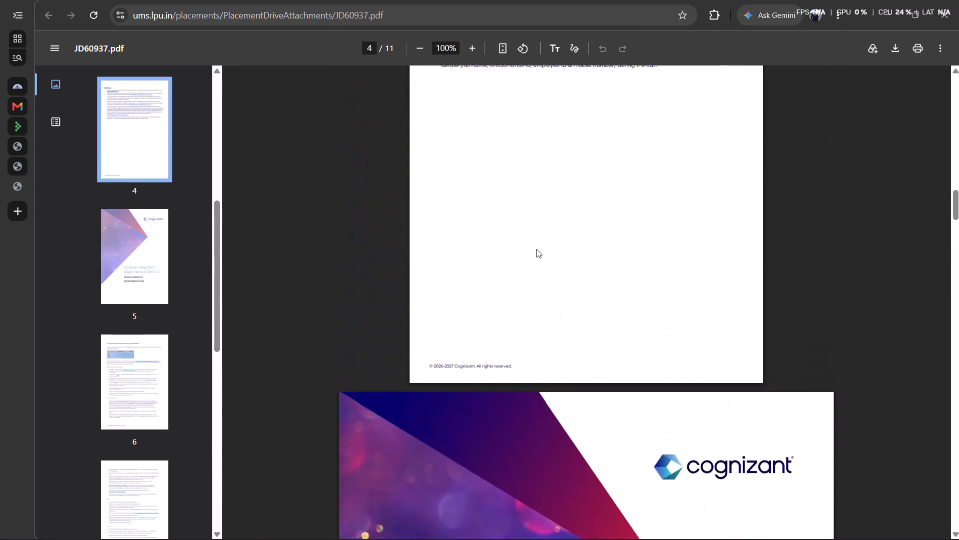
# Skim the assessment prerequisites again through page 11 and return to their cover on page 5.
pyautogui.scroll(-10, 536, 249)
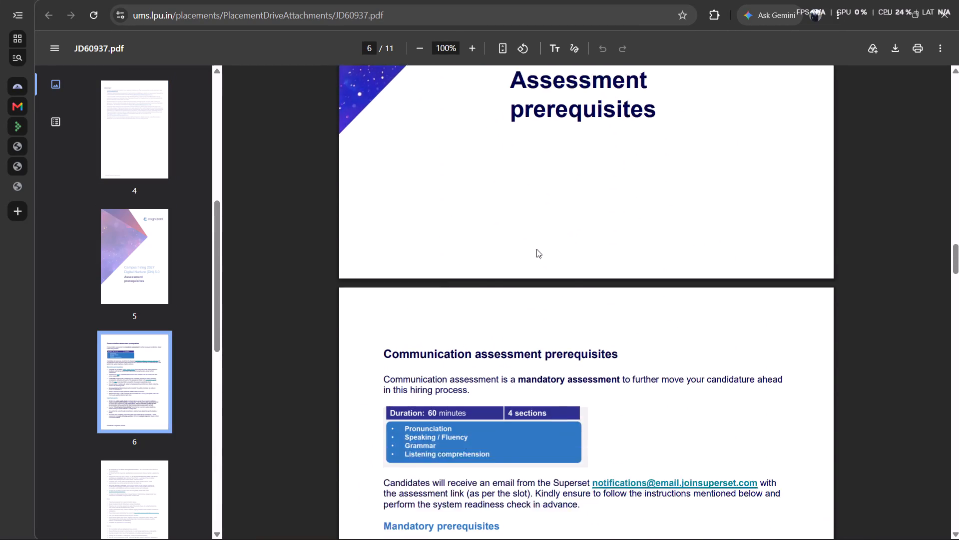
pyautogui.scroll(-1, 536, 249)
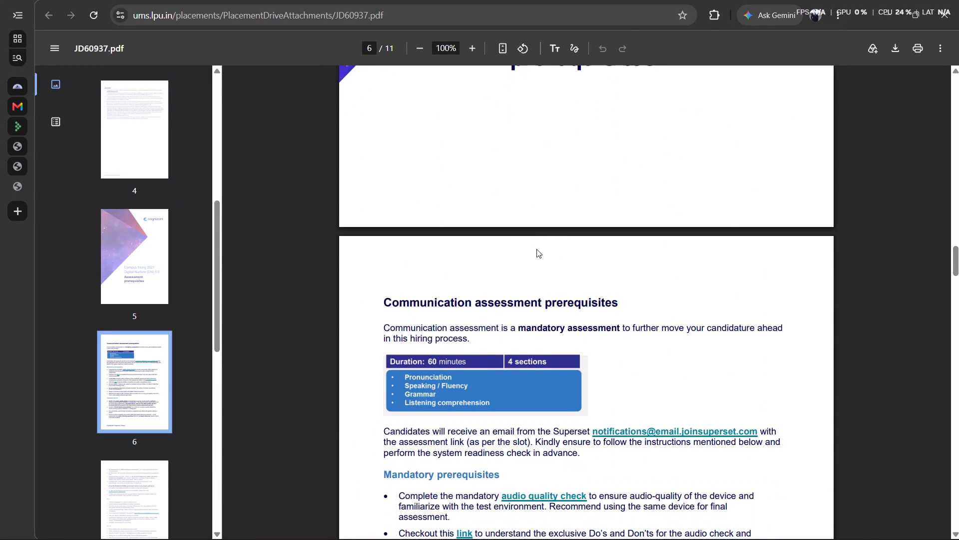
pyautogui.scroll(-16, 536, 249)
pyautogui.scroll(-8, 536, 249)
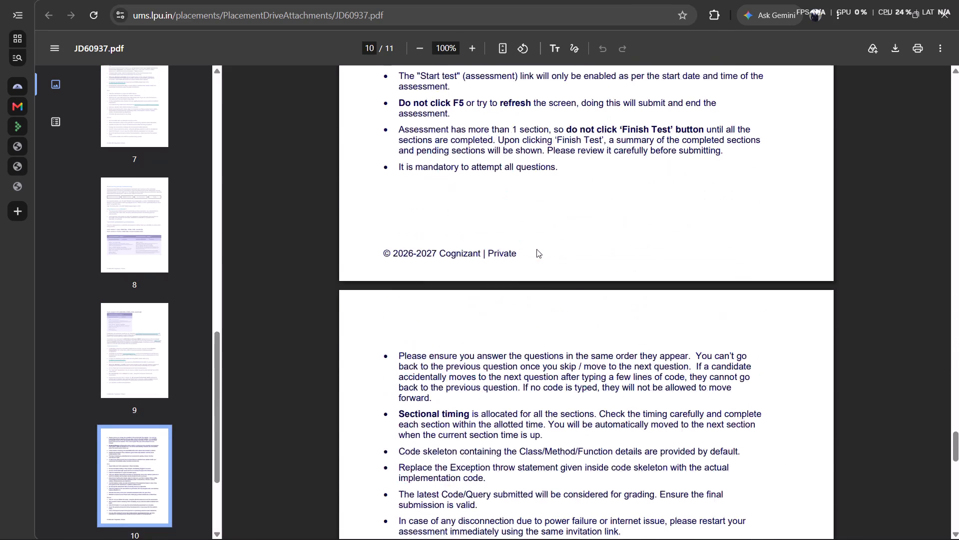
pyautogui.scroll(-15, 536, 249)
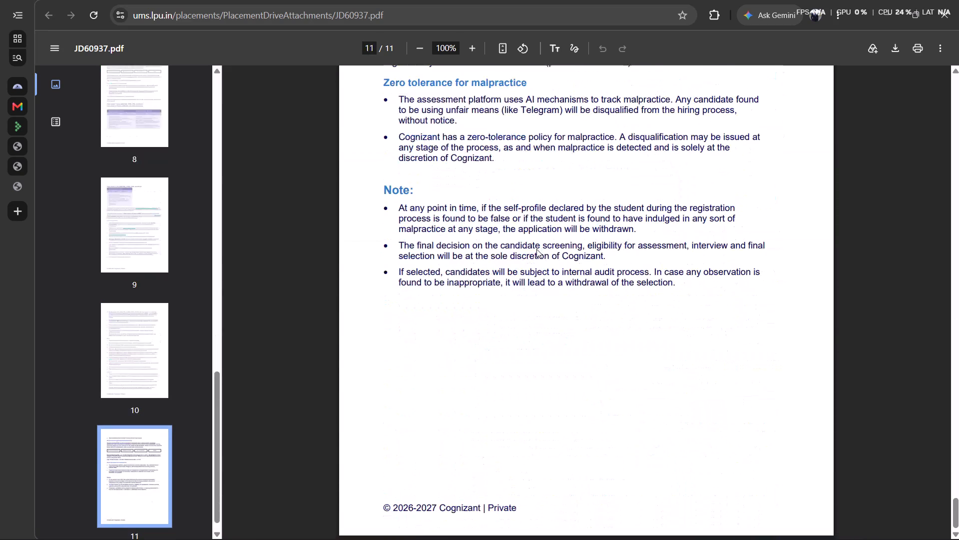
pyautogui.scroll(19, 536, 249)
pyautogui.scroll(5, 536, 249)
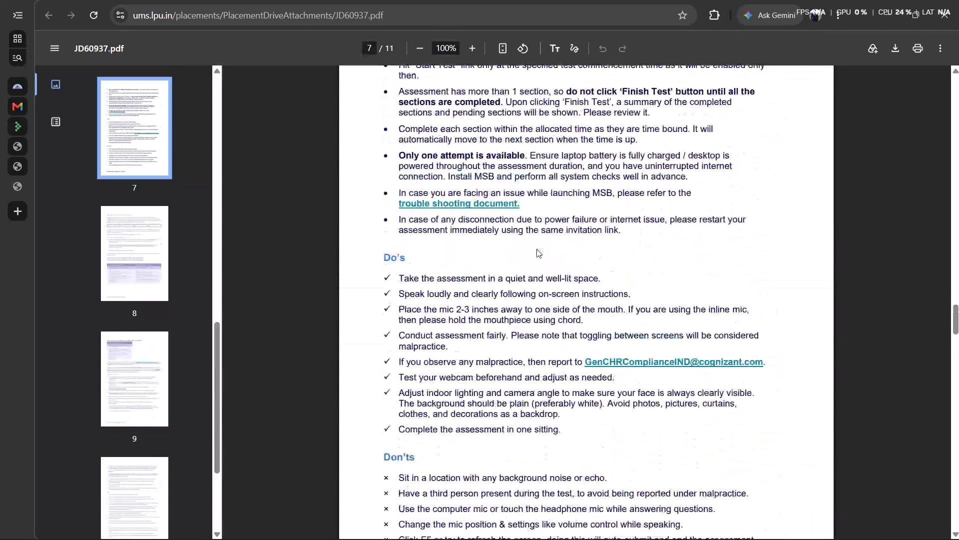
pyautogui.scroll(5, 536, 249)
pyautogui.scroll(-9, 536, 249)
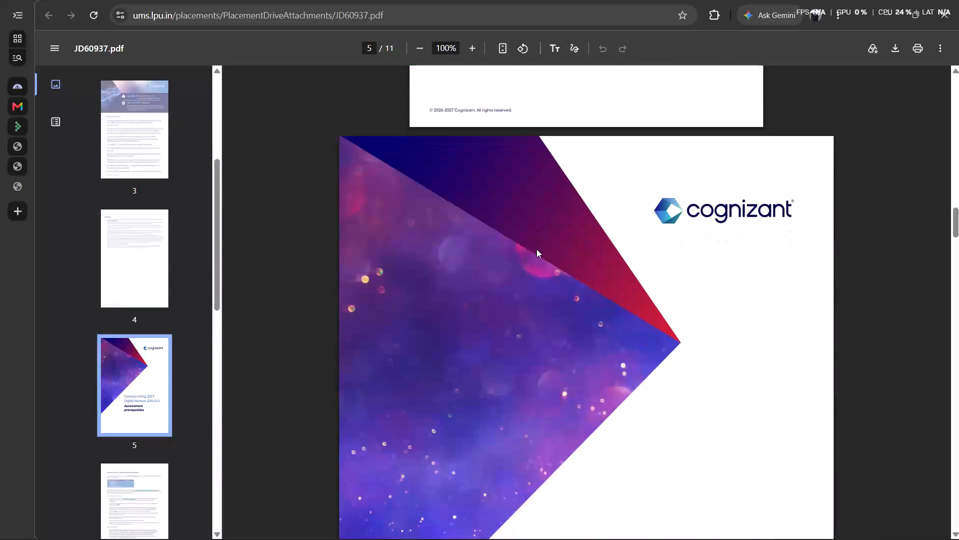
pyautogui.scroll(2, 541, 268)
pyautogui.scroll(-1, 541, 268)
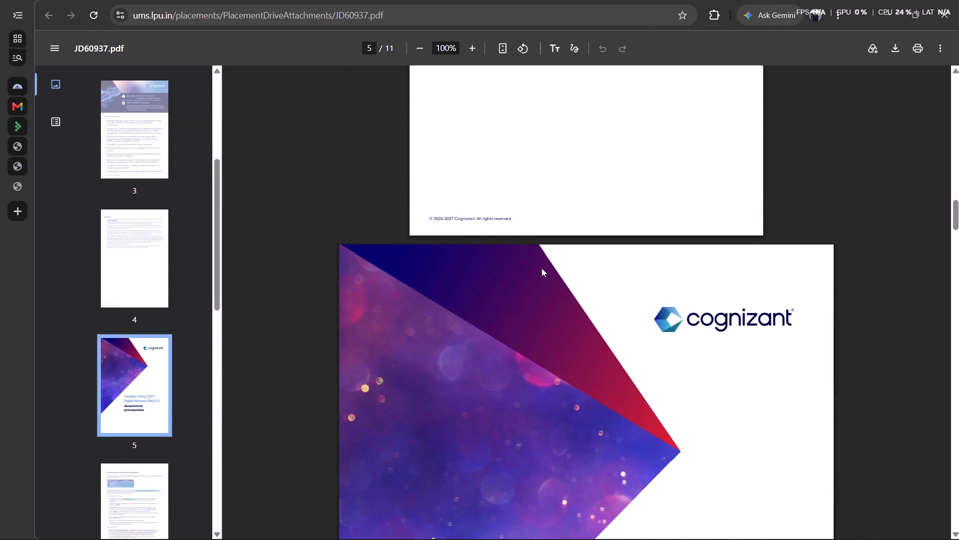